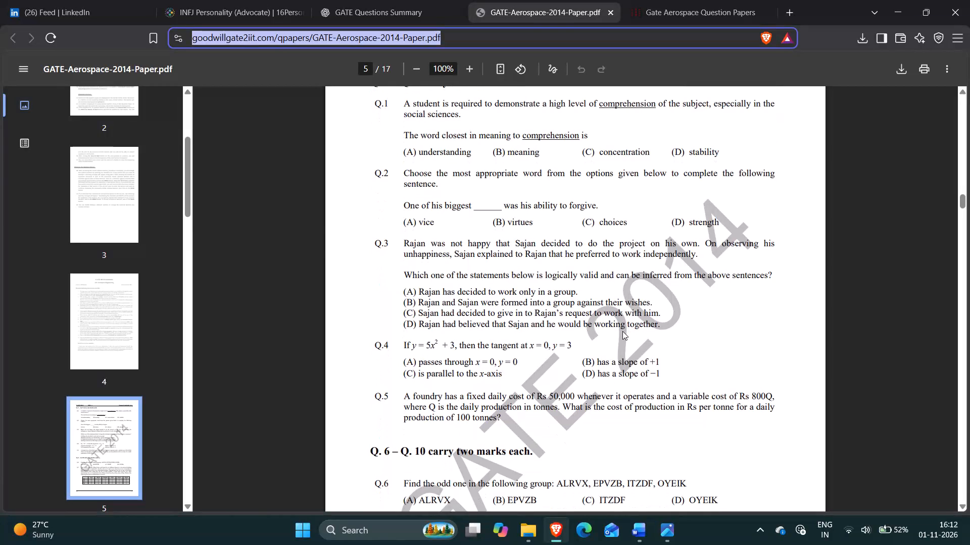
scroll(622, 331, down, 2)
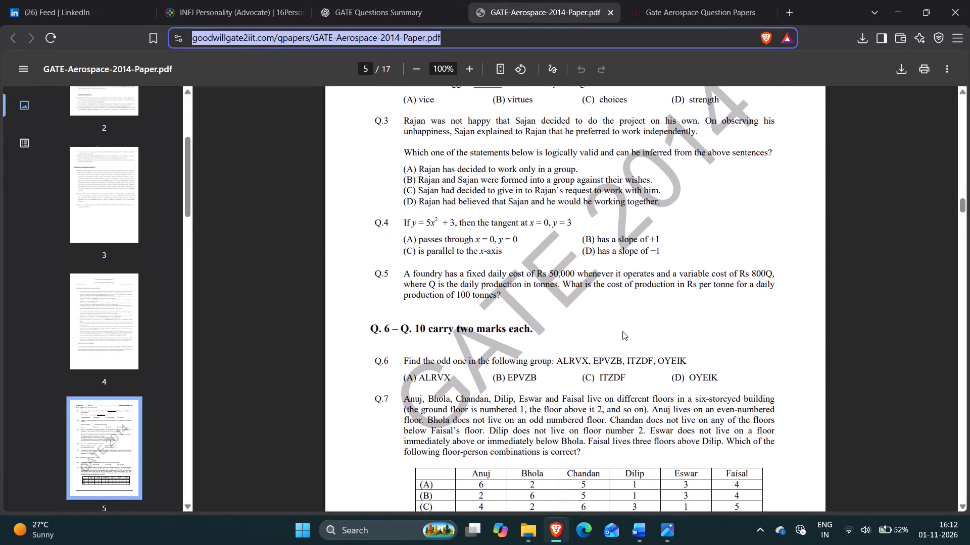
scroll(622, 331, down, 2)
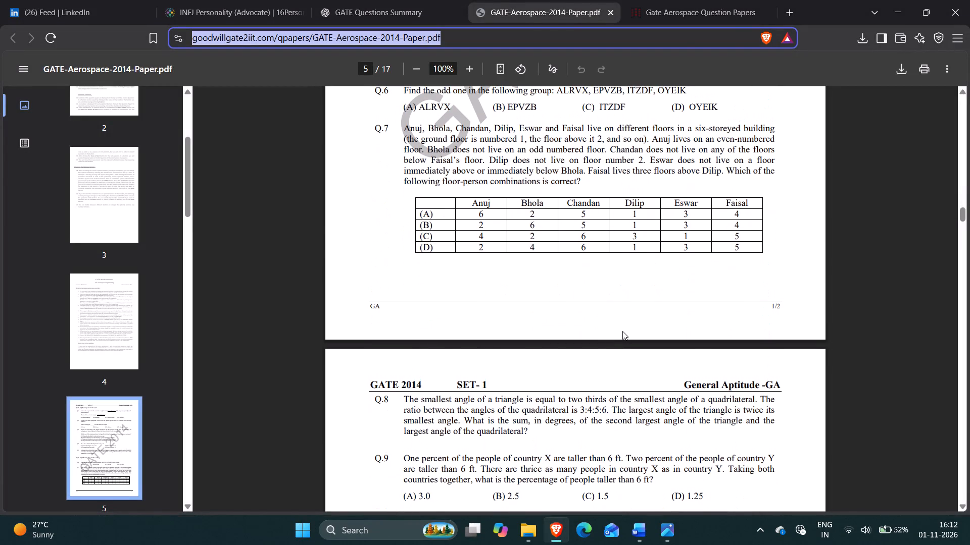
scroll(622, 331, down, 7)
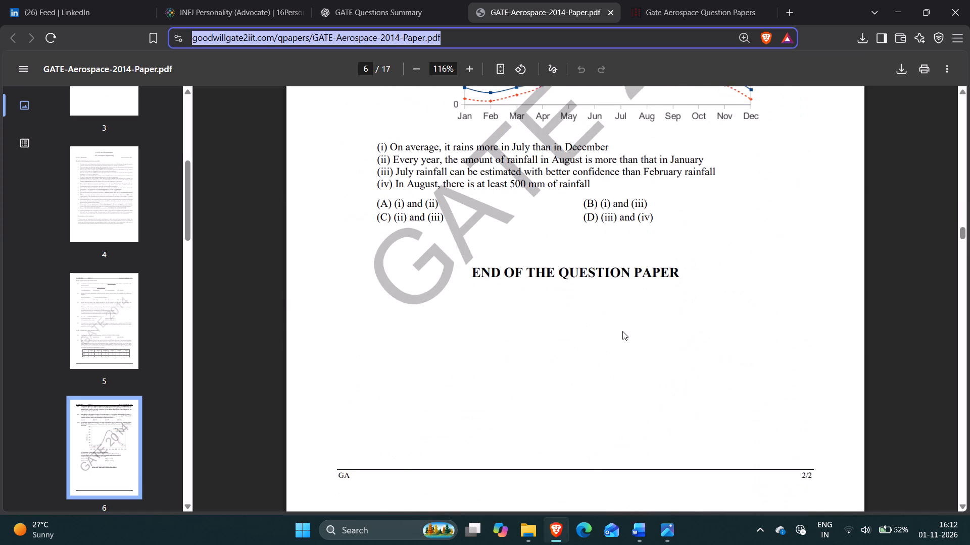
scroll(622, 331, down, 8)
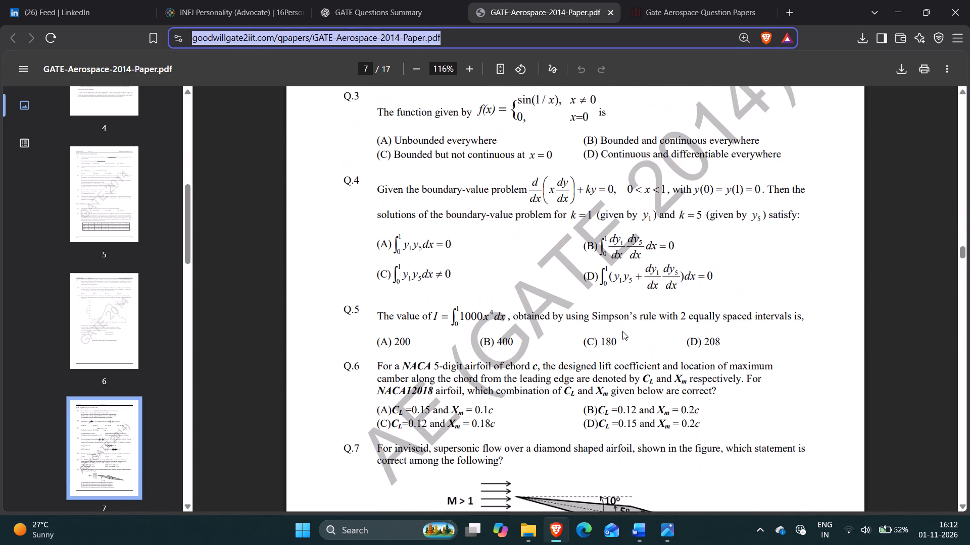
scroll(622, 331, down, 4)
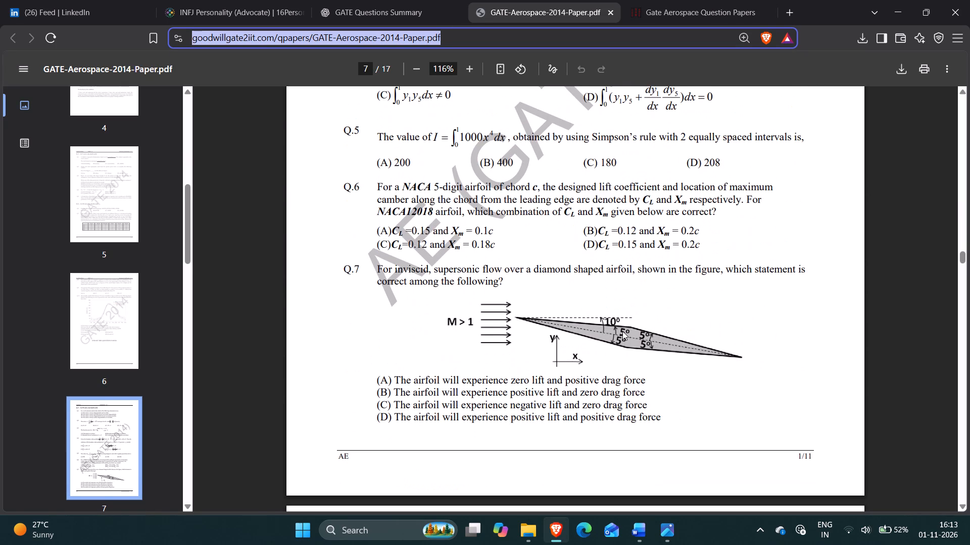
key(Print)
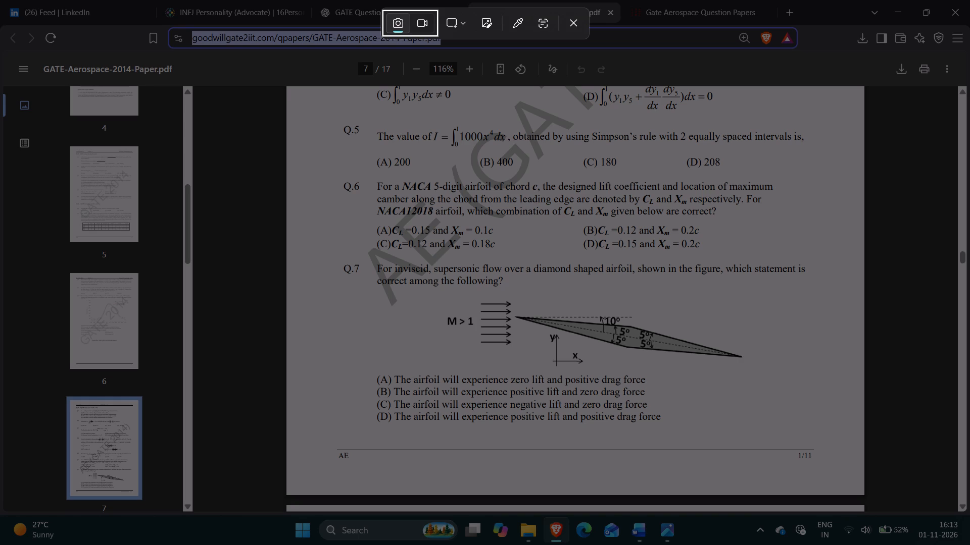
drag(332, 255, 814, 439)
scroll(678, 432, right, 1)
scroll(799, 440, right, 1)
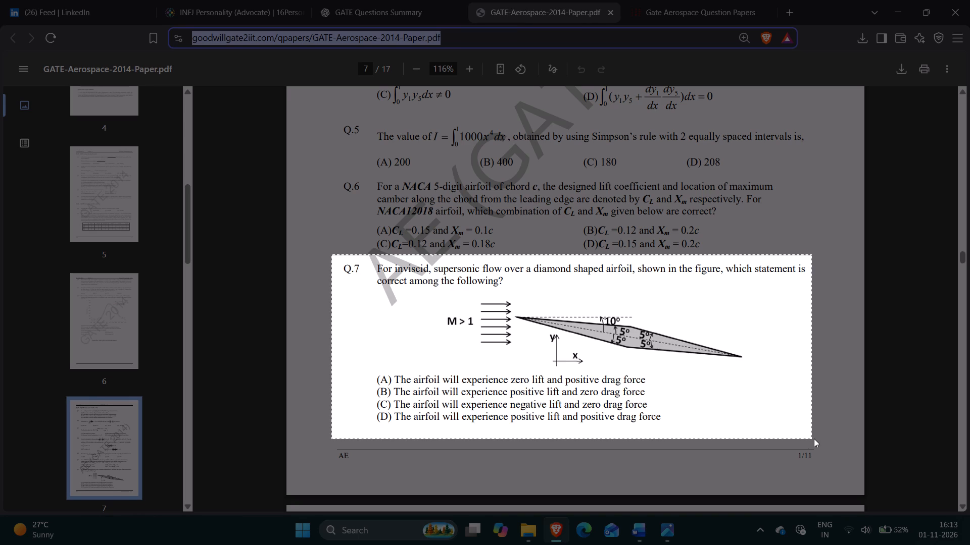
drag(814, 439, 823, 439)
scroll(814, 439, right, 1)
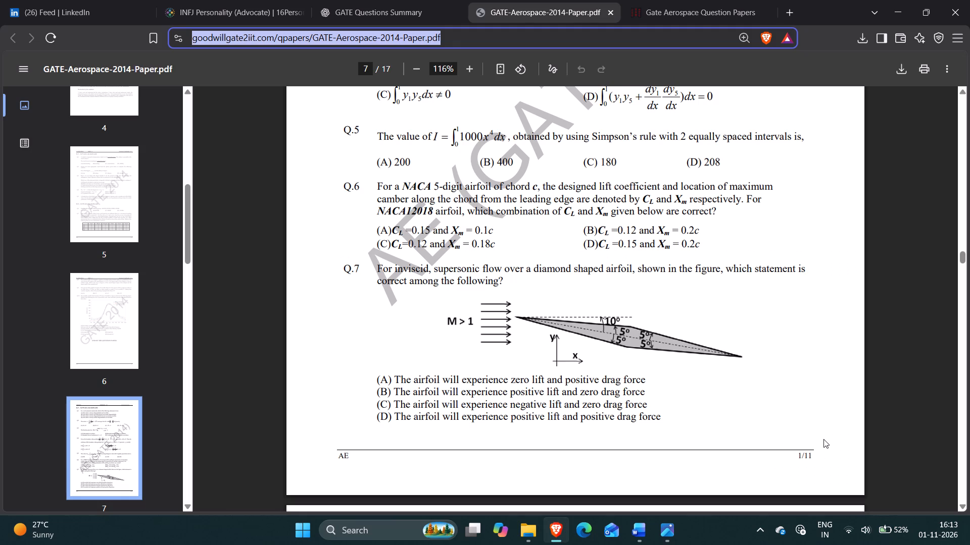
Capture a screenshot of Q.6 on the NACA 5-digit airfoil, including its four answer options.
scroll(823, 439, up, 2)
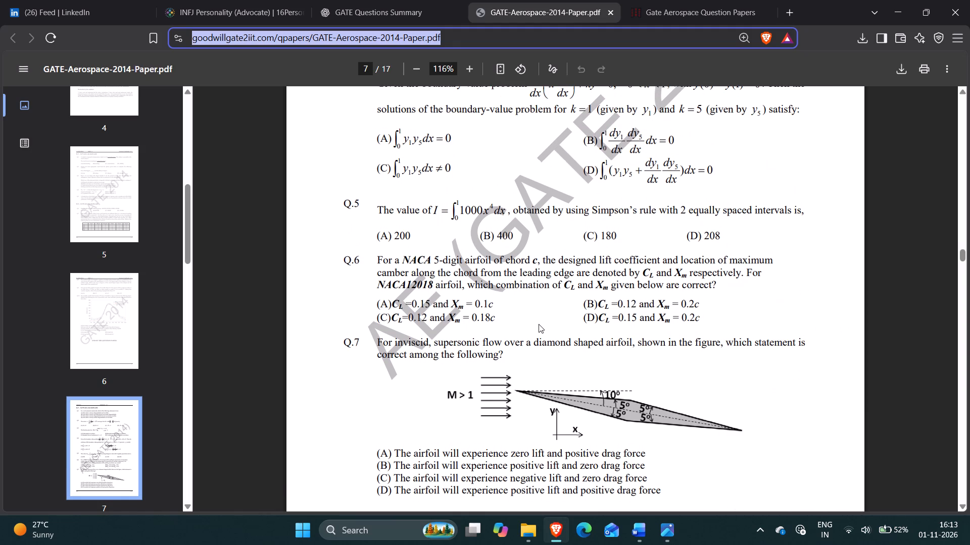
key(Print)
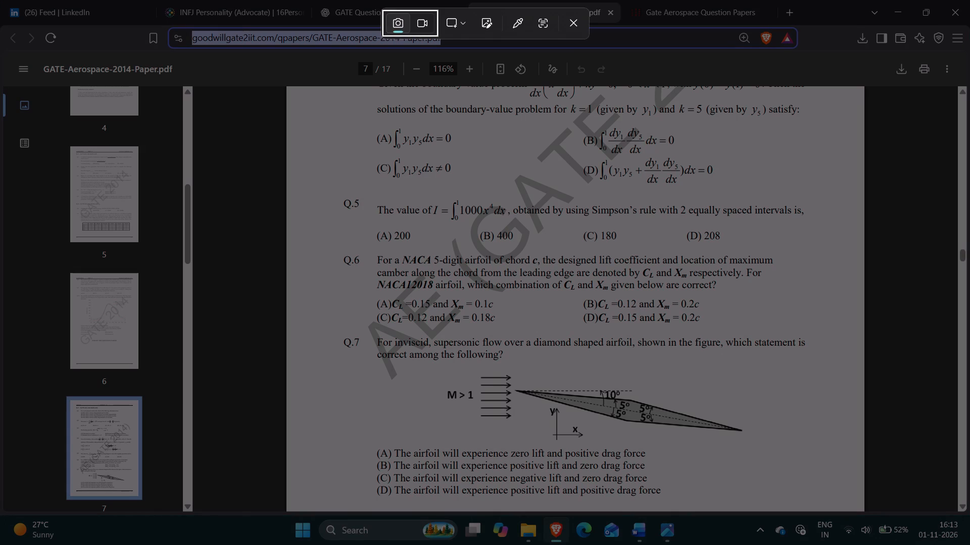
drag(333, 247, 678, 334)
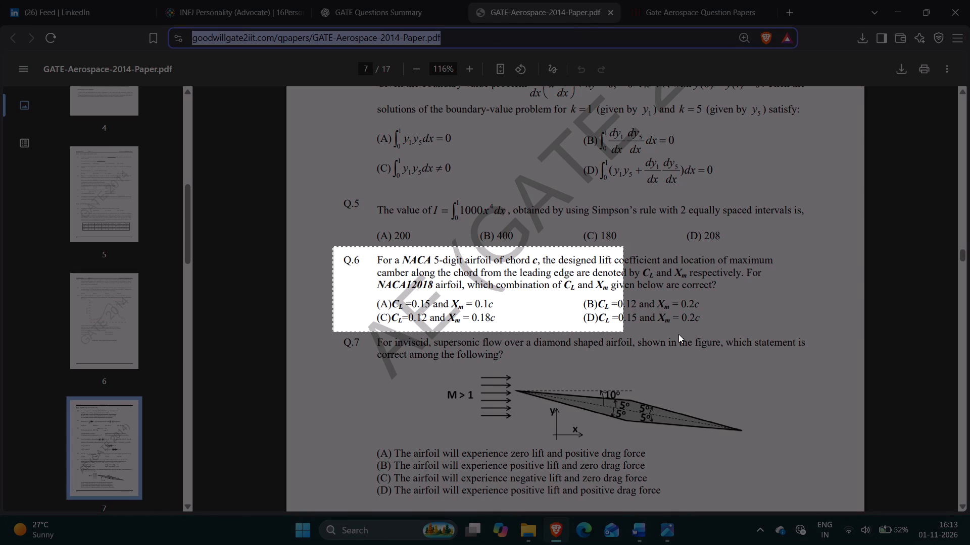
drag(678, 334, 783, 332)
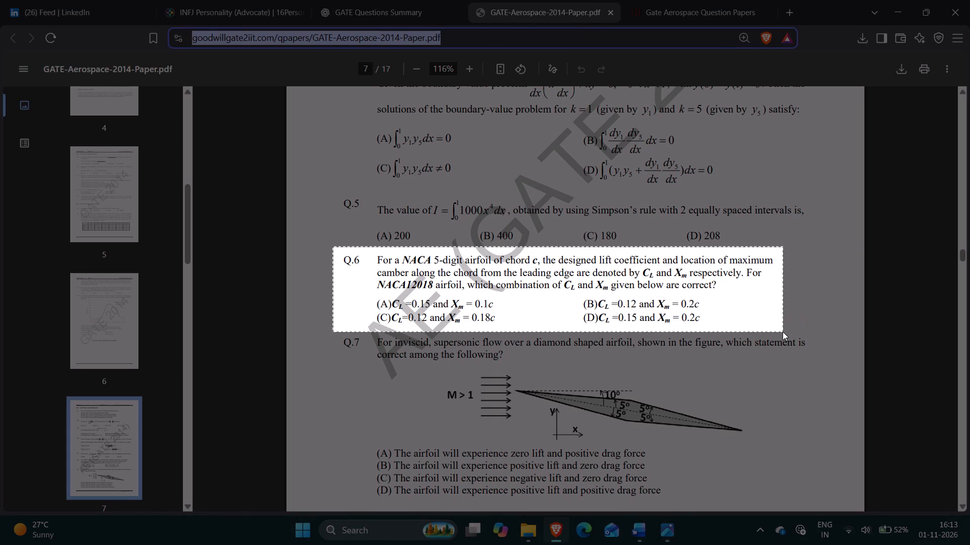
drag(783, 332, 778, 333)
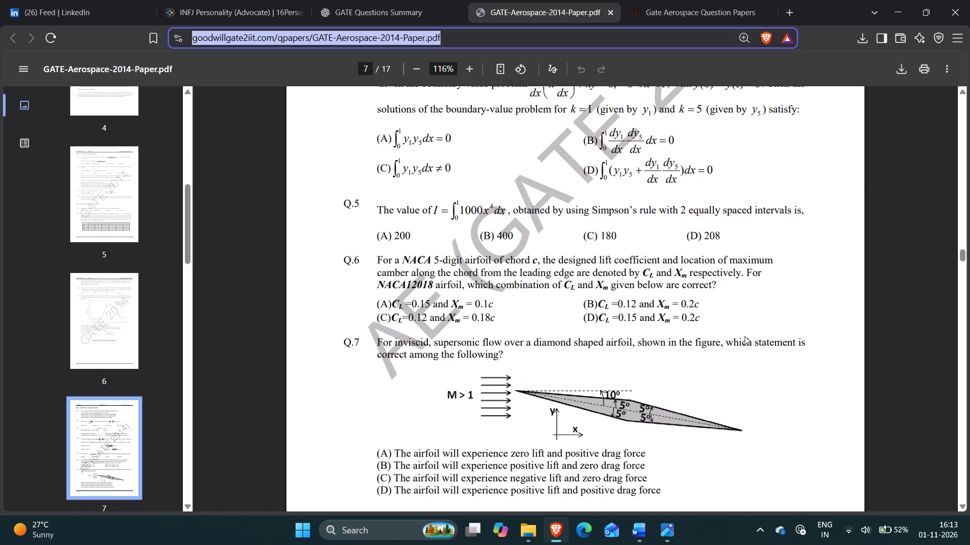
scroll(655, 380, right, 1)
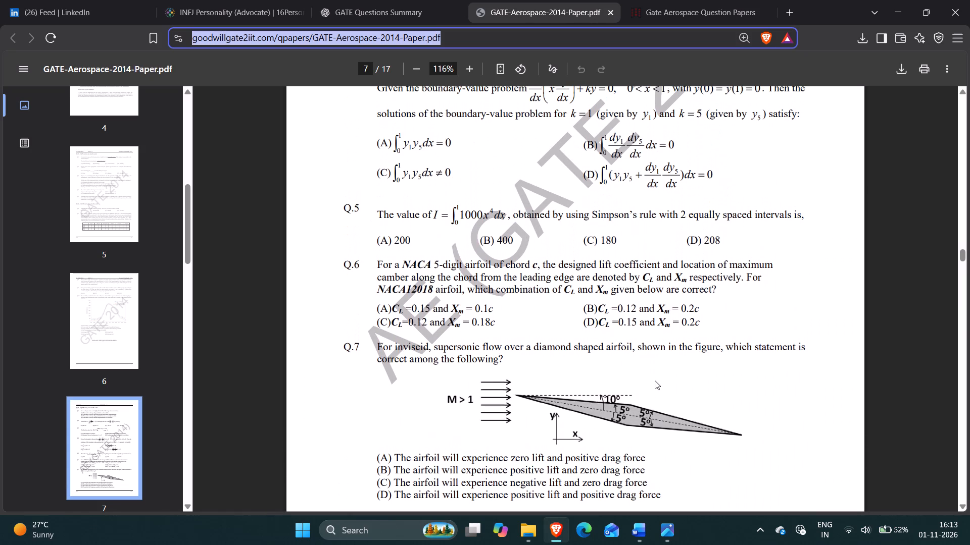
Capture a screenshot of Q.8 on supersonic flow near a corner, including its oblique shock figure and options.
scroll(602, 435, down, 3)
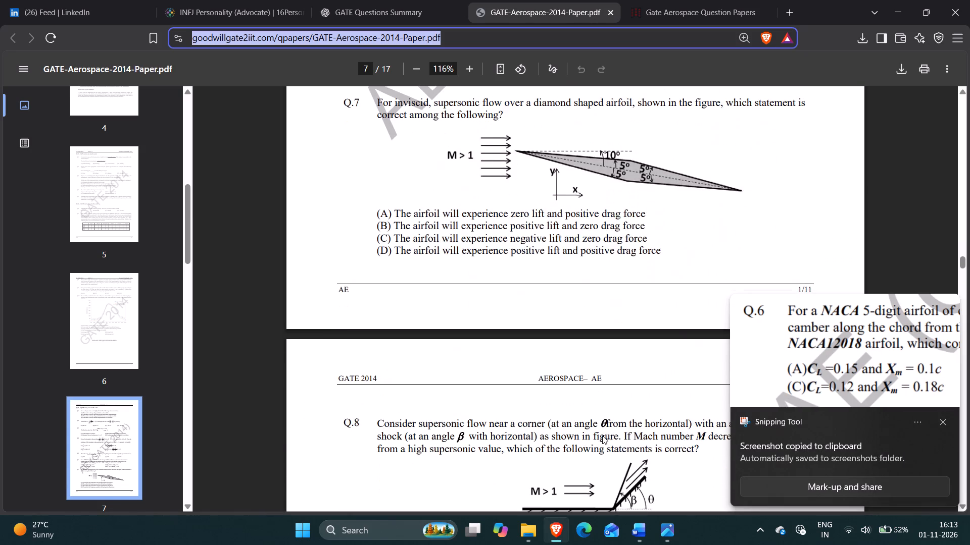
scroll(602, 435, down, 4)
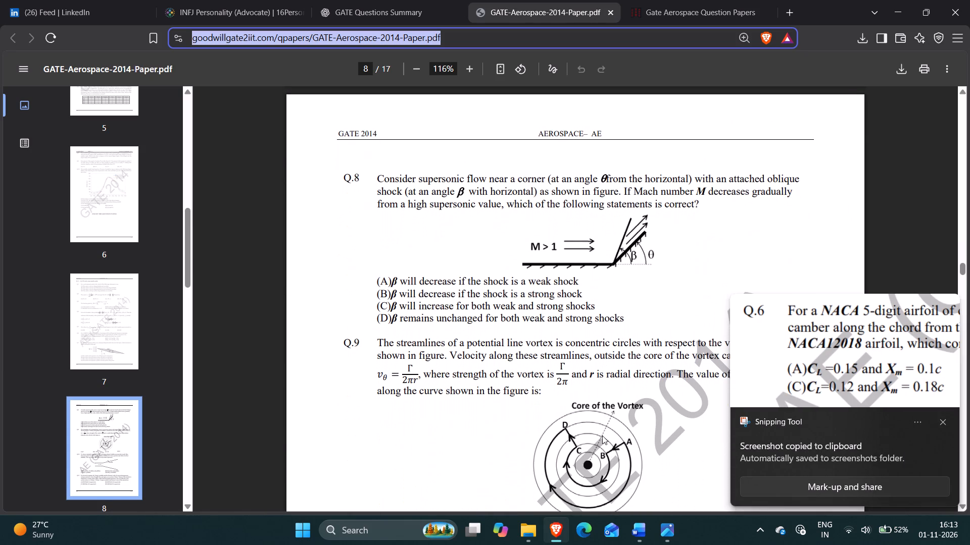
scroll(602, 435, down, 1)
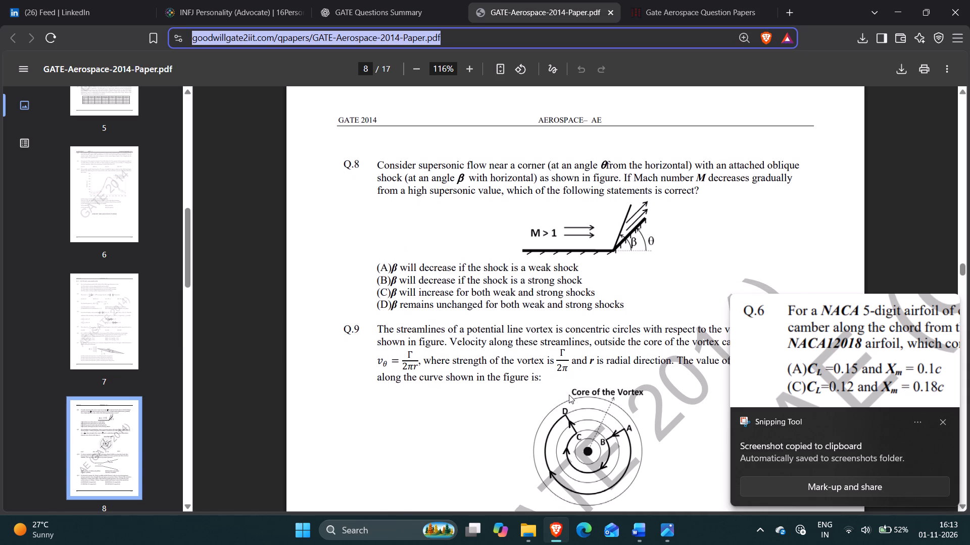
scroll(478, 300, down, 2)
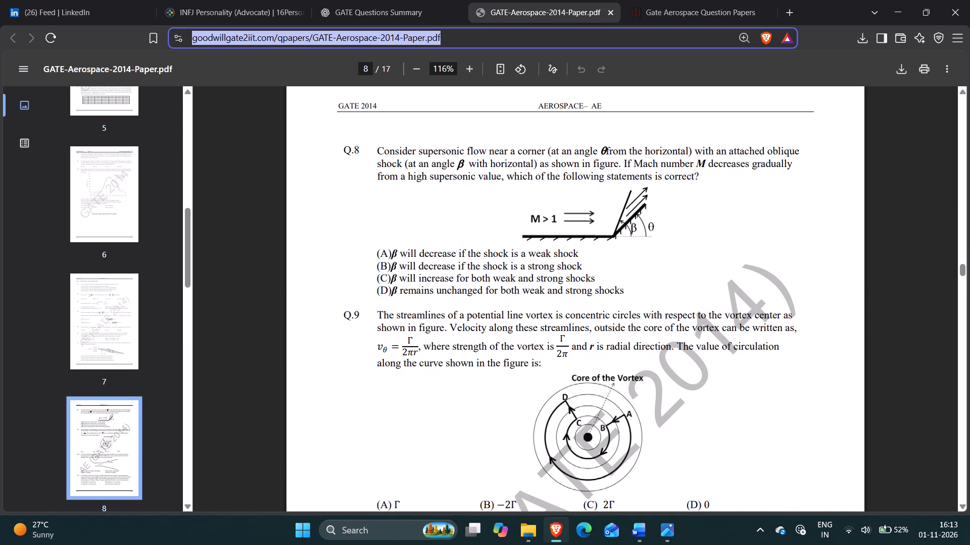
key(Print)
drag(330, 141, 635, 249)
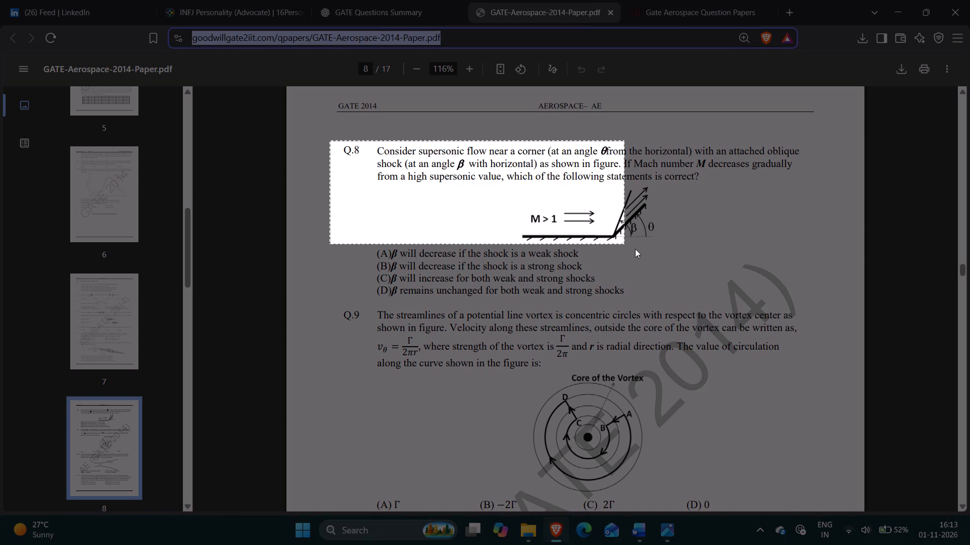
drag(635, 249, 813, 313)
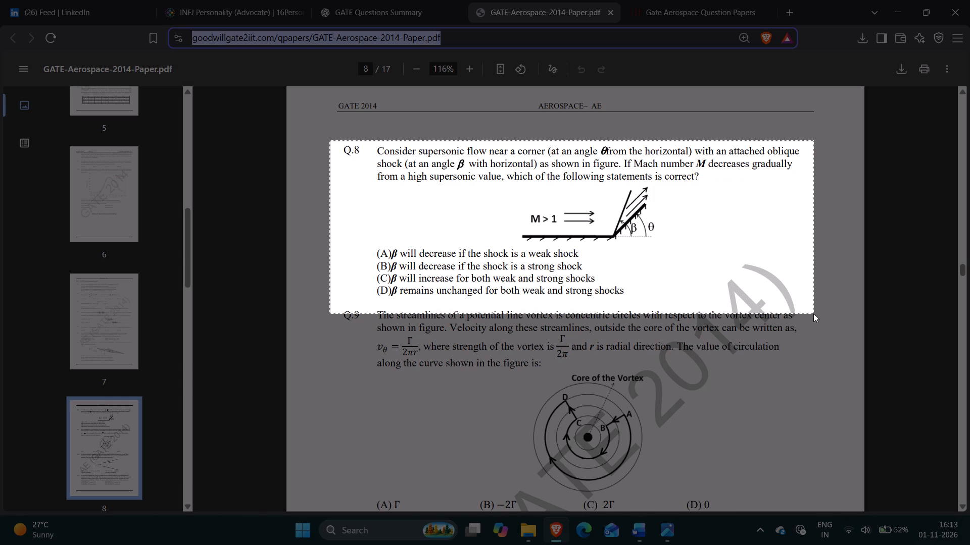
drag(813, 313, 808, 306)
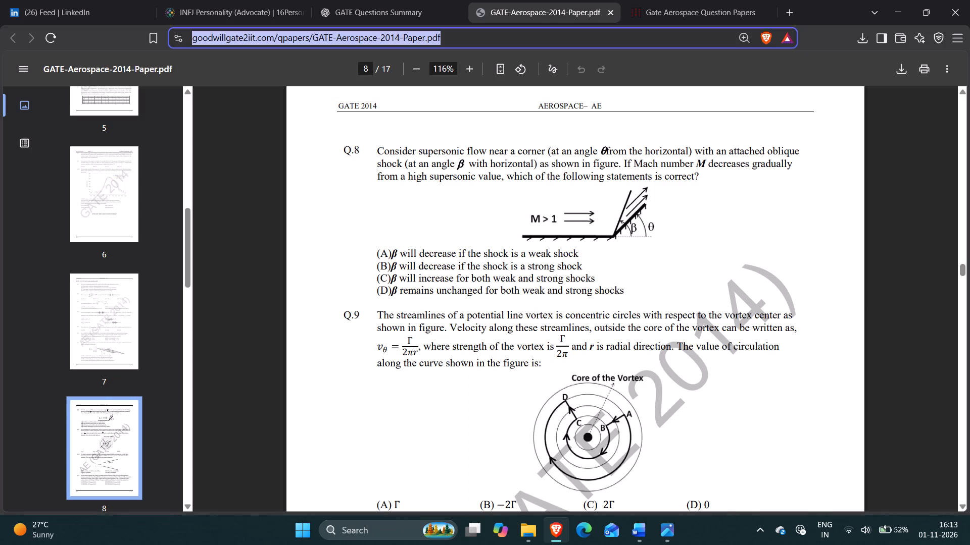
Capture a screenshot of Q.9 on circulation around a potential line vortex, including its streamline figure and four answer options.
scroll(808, 306, down, 1)
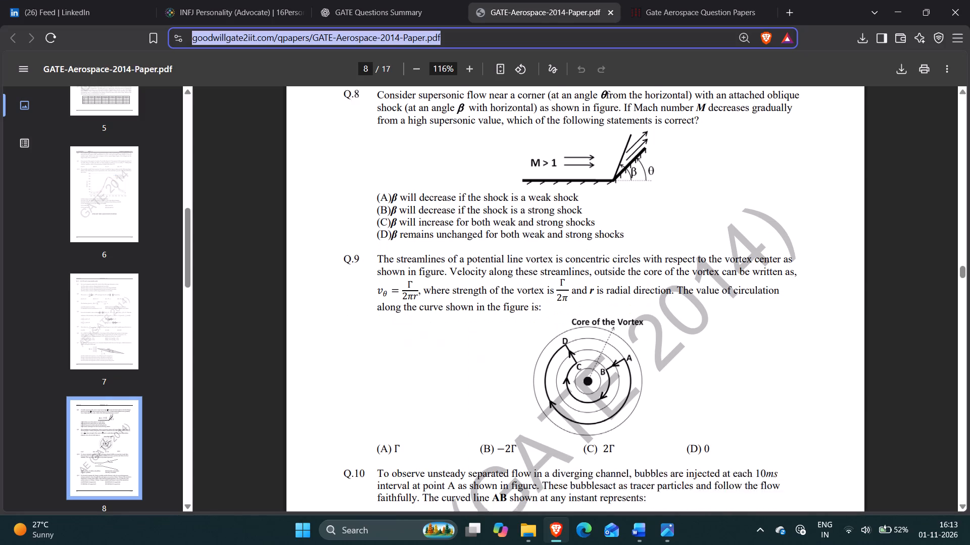
scroll(808, 306, down, 2)
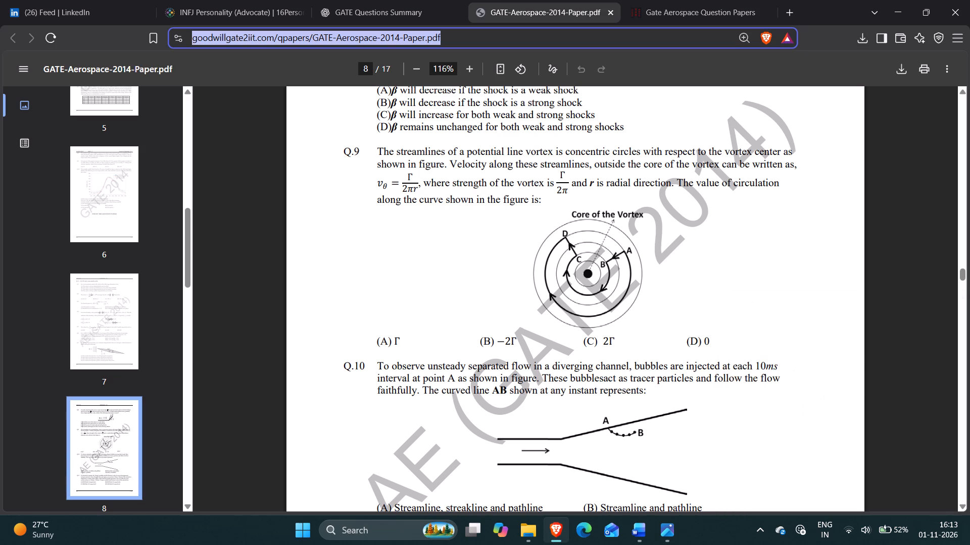
key(Print)
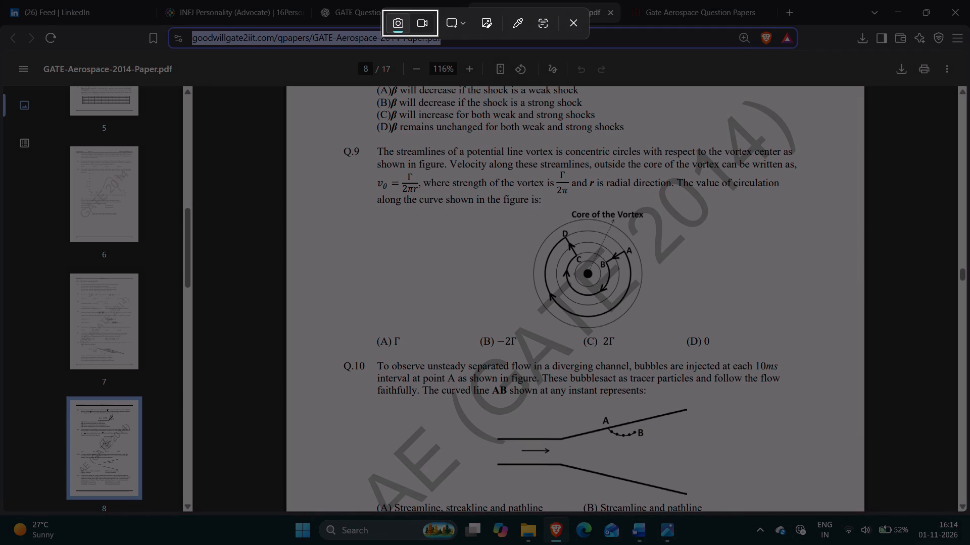
drag(335, 140, 810, 327)
scroll(700, 298, right, 1)
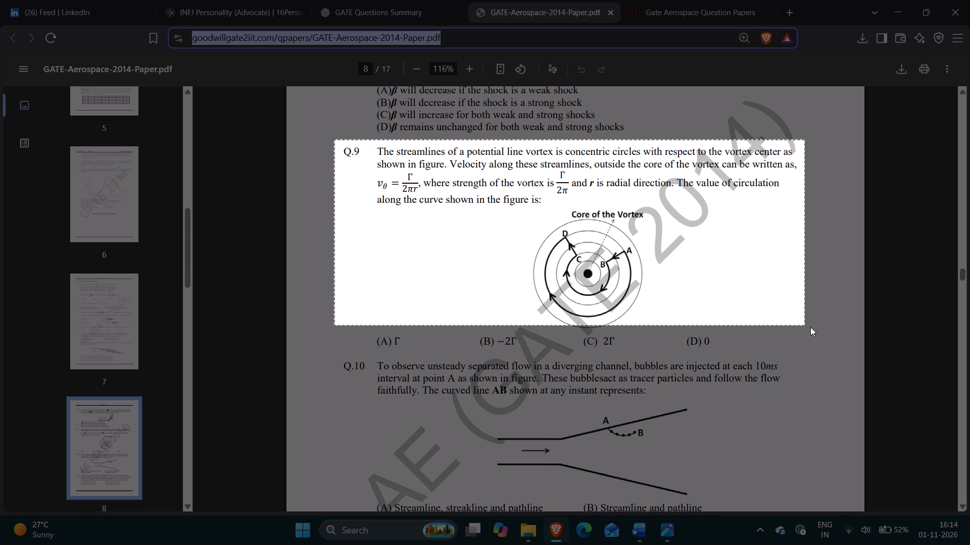
drag(810, 327, 794, 354)
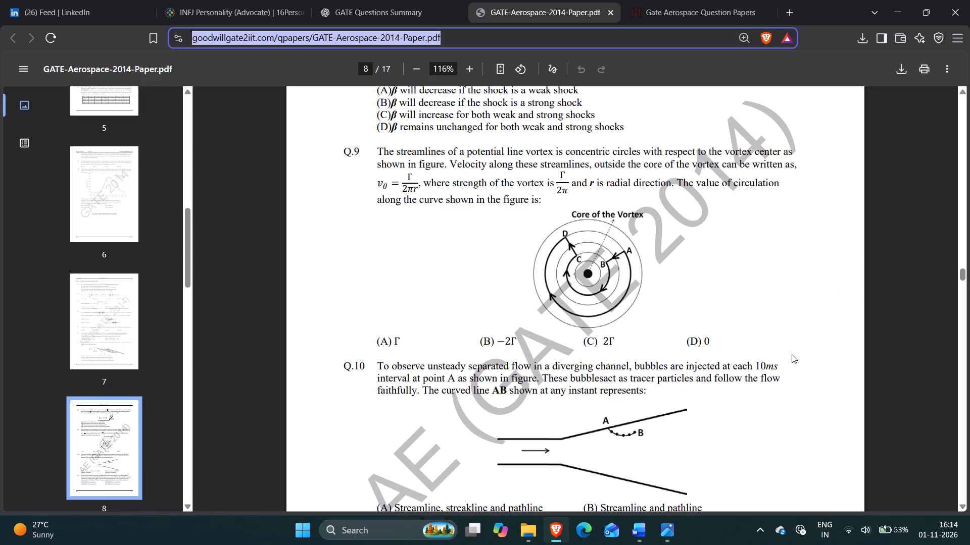
Capture a screenshot of Q.10 on bubbles in unsteady separated channel flow, including its figure and four options.
scroll(626, 390, down, 4)
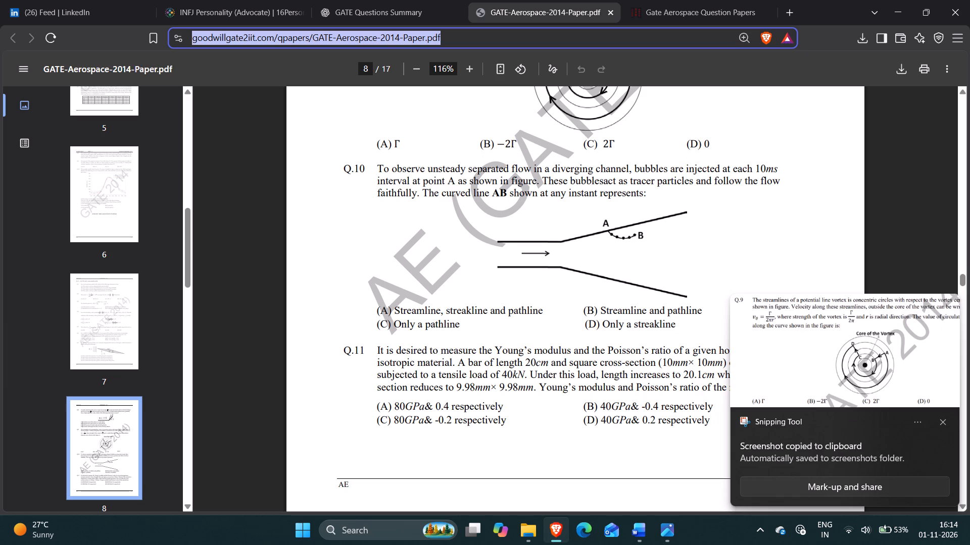
key(Print)
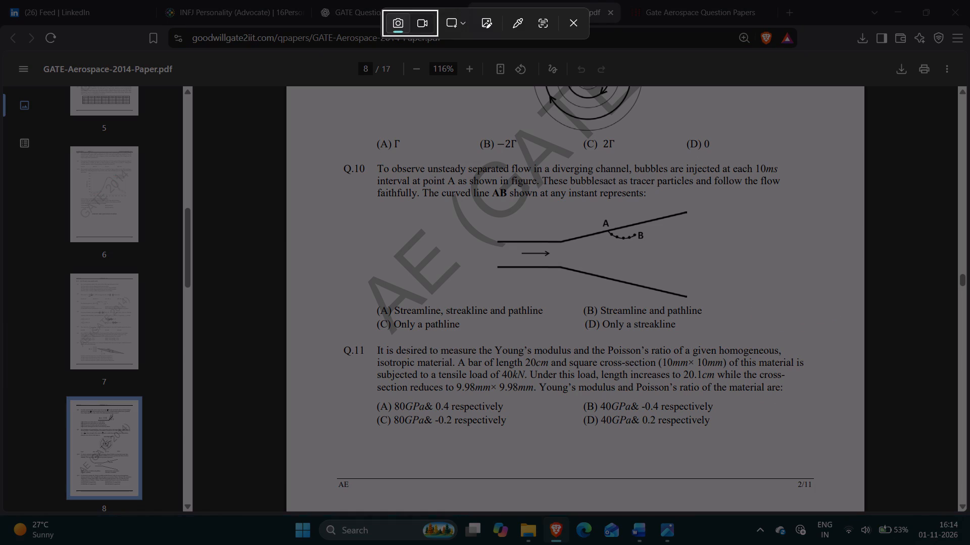
drag(337, 159, 797, 341)
scroll(618, 300, right, 1)
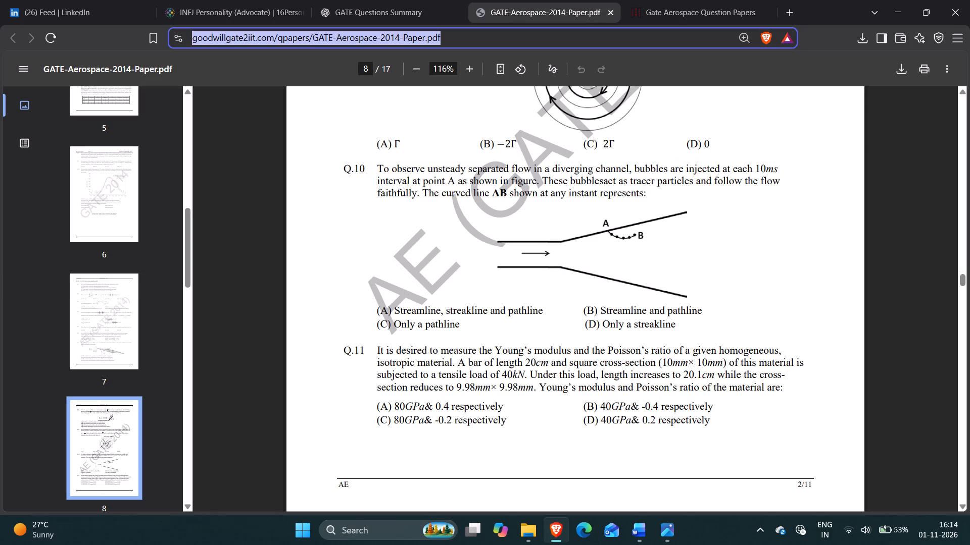
Capture an enlarged screenshot of Q.23 on the glider condition for minimum sink rate, including its four options.
scroll(623, 343, down, 6)
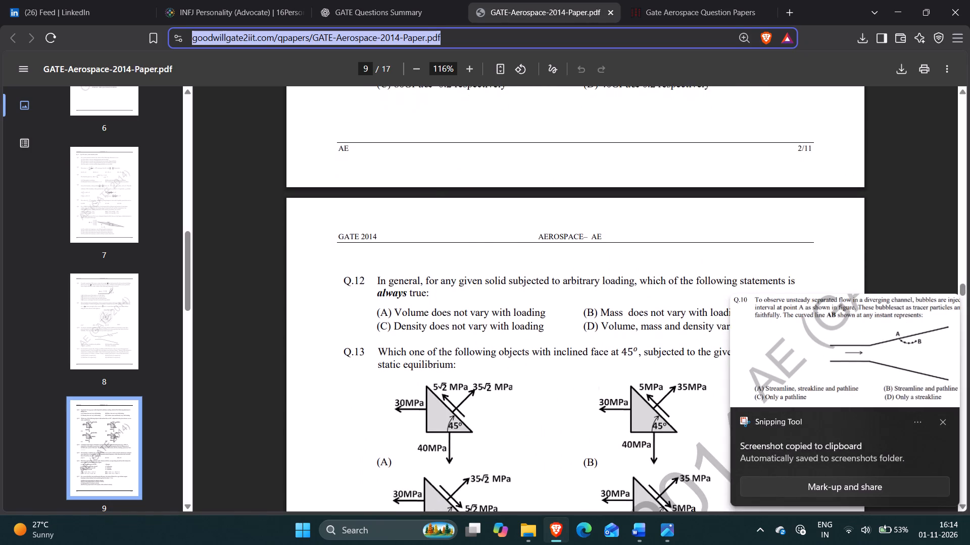
scroll(623, 343, down, 5)
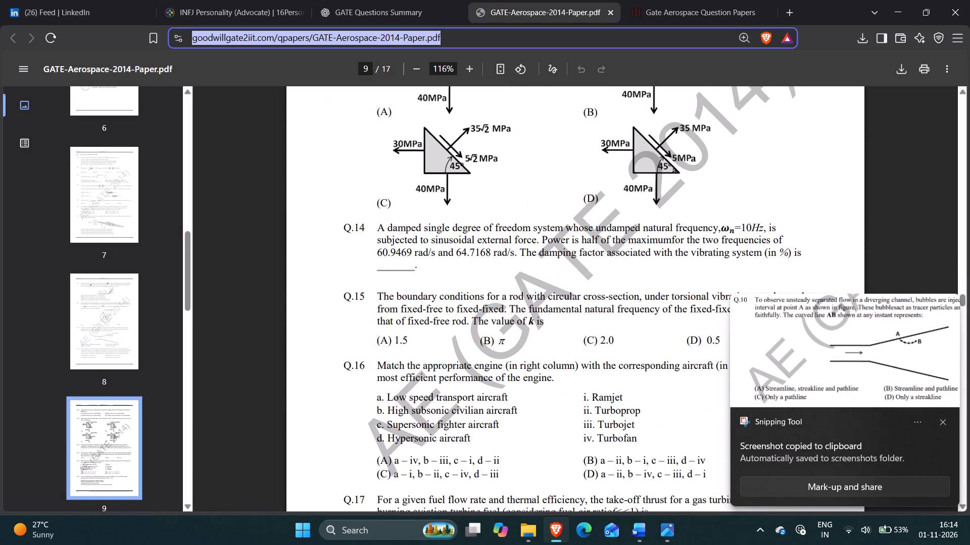
scroll(623, 343, down, 2)
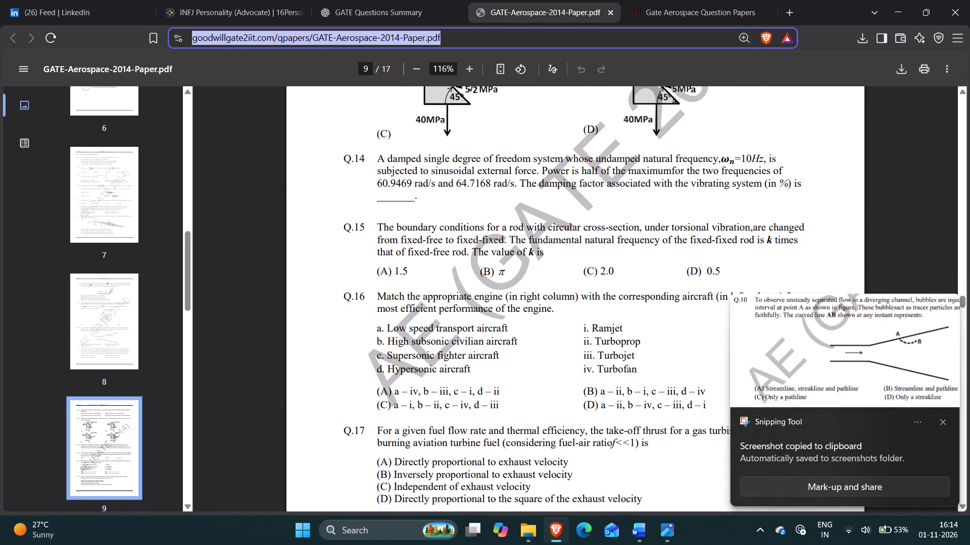
scroll(623, 343, down, 2)
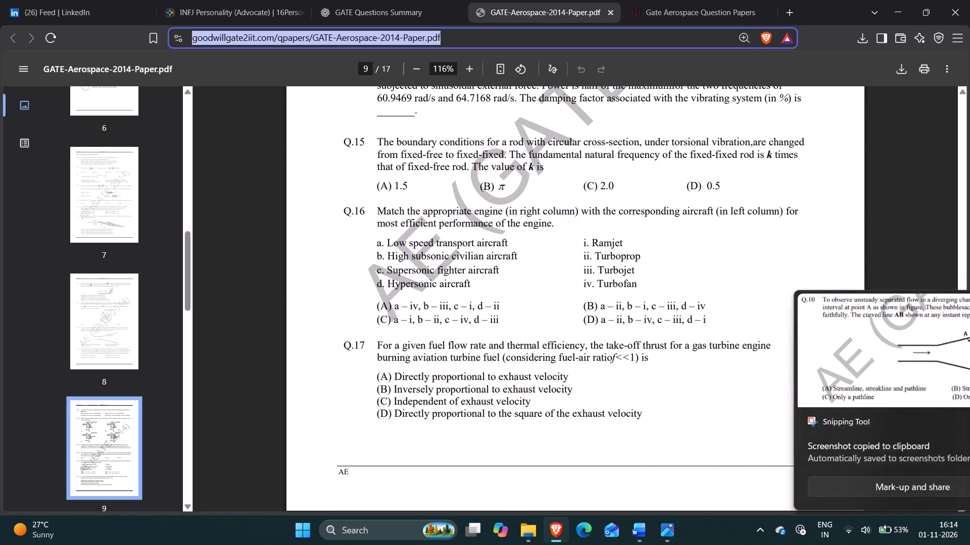
scroll(623, 343, down, 4)
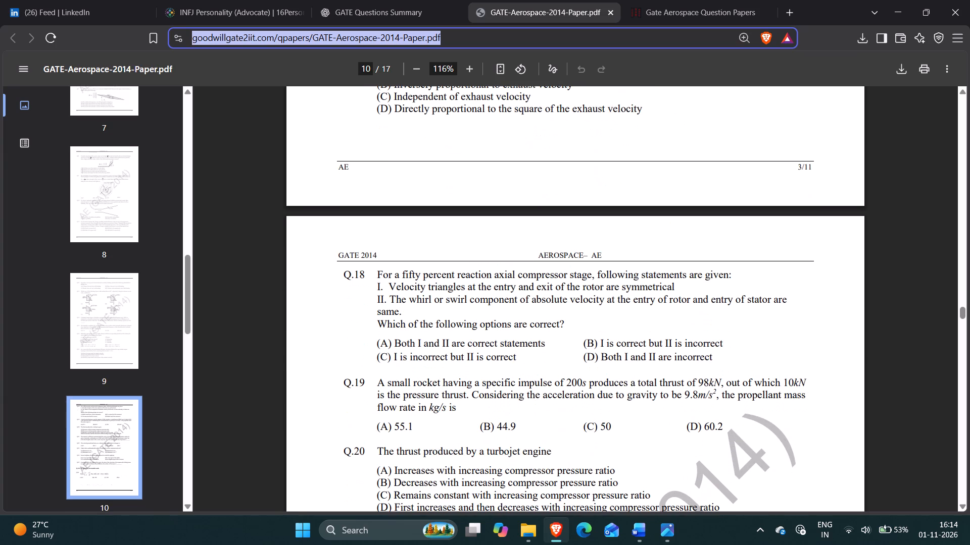
scroll(623, 343, down, 2)
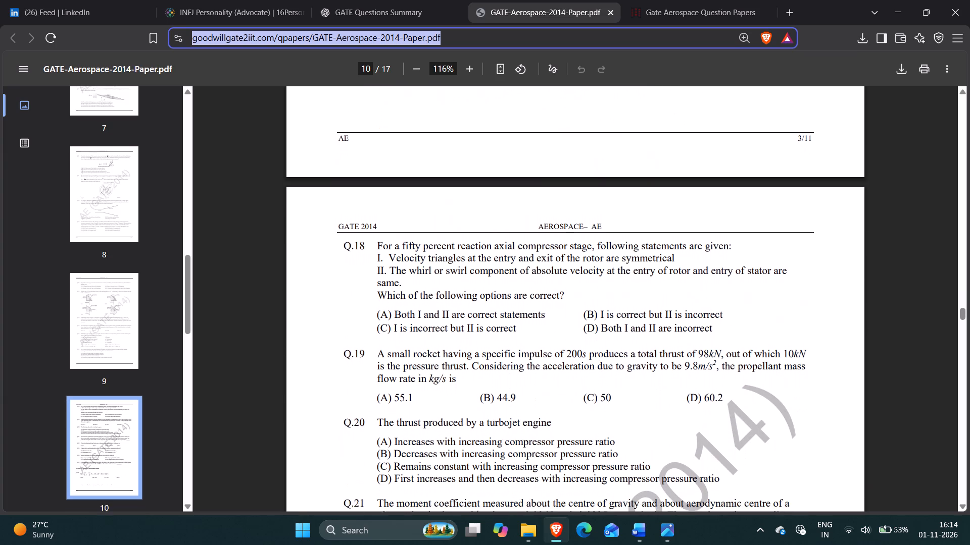
scroll(623, 343, down, 3)
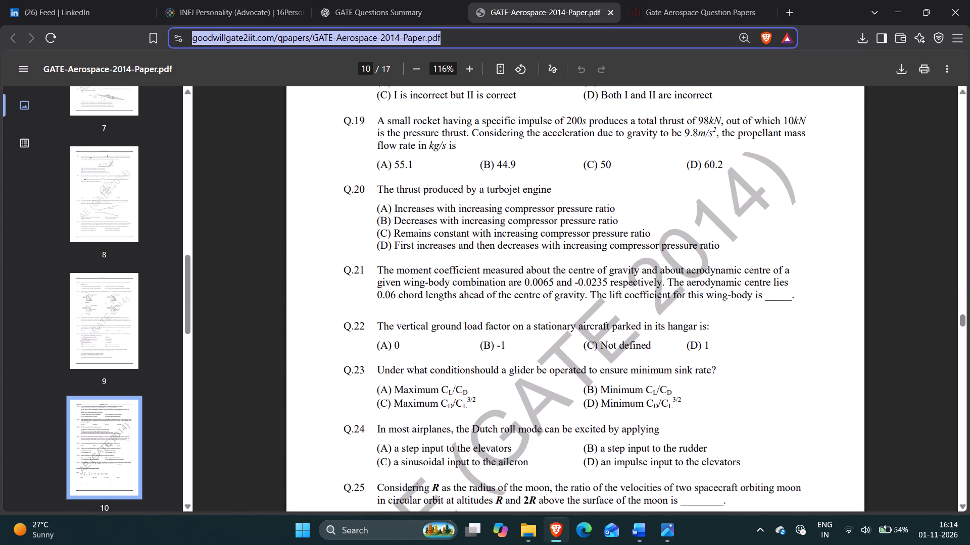
scroll(623, 343, down, 4)
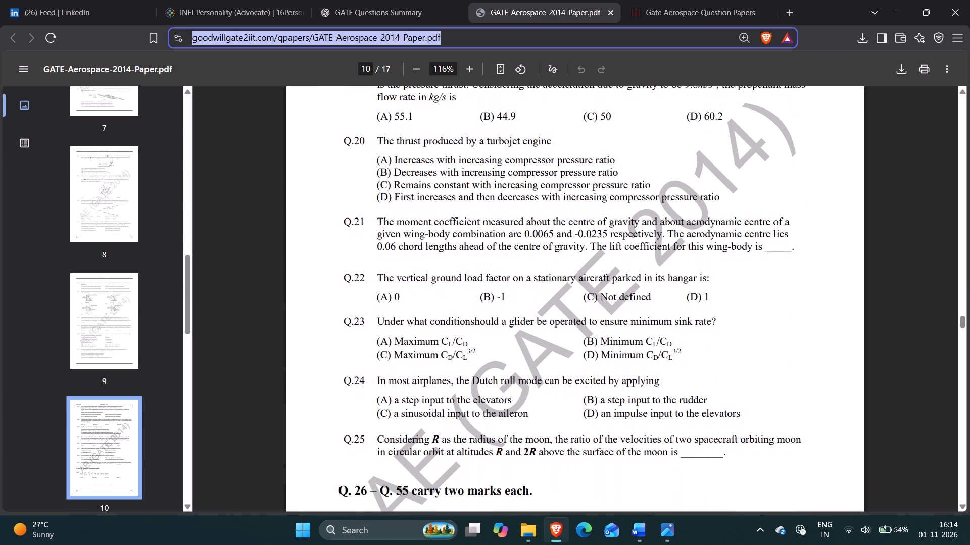
scroll(623, 343, right, 1)
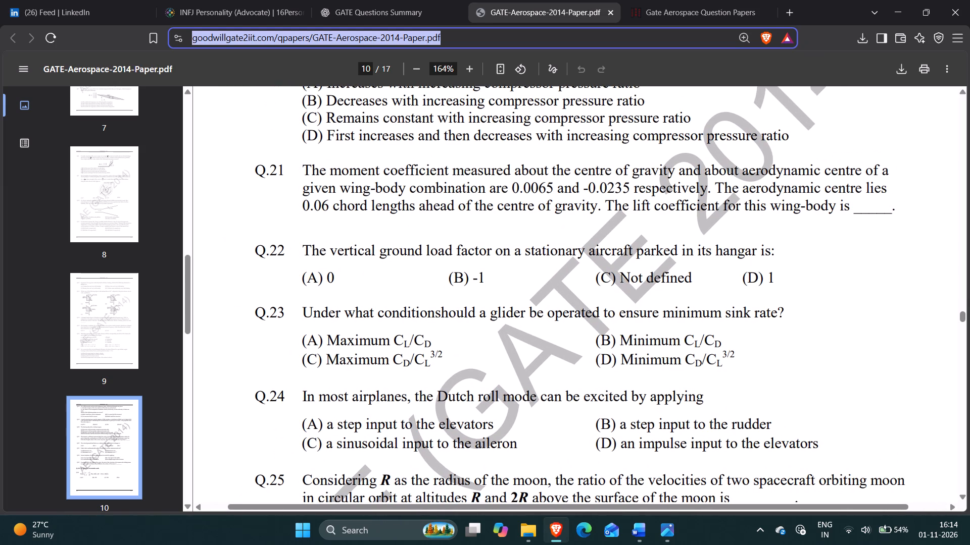
scroll(623, 343, down, 1)
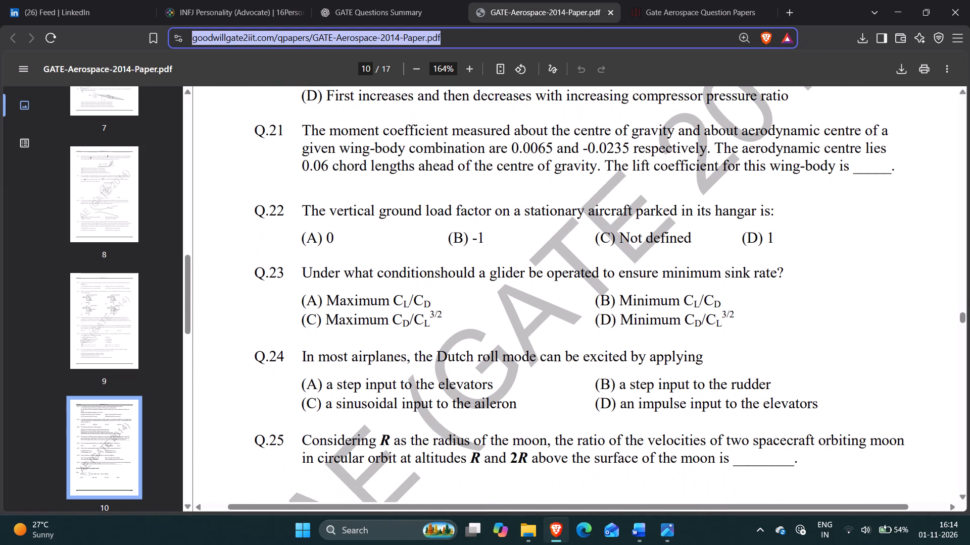
key(Print)
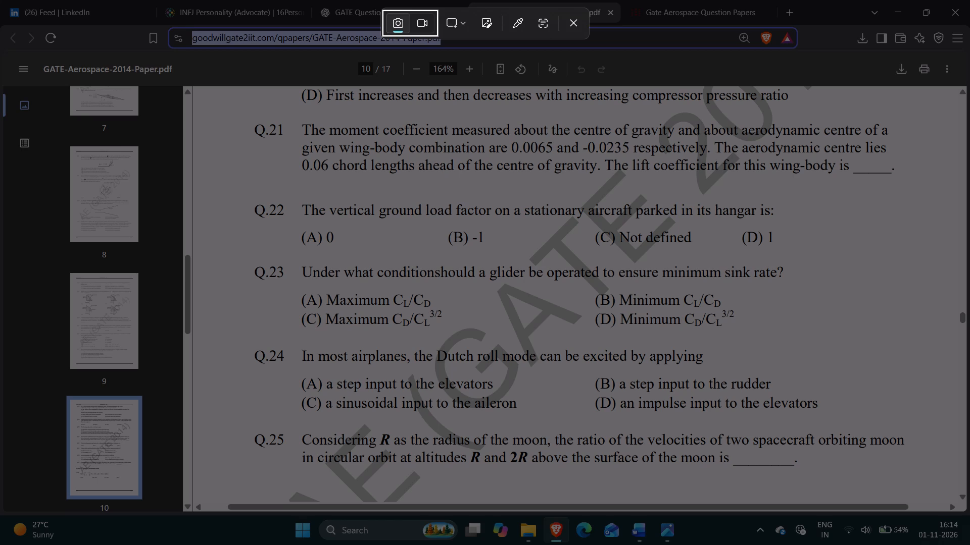
drag(248, 257, 813, 330)
scroll(664, 359, right, 2)
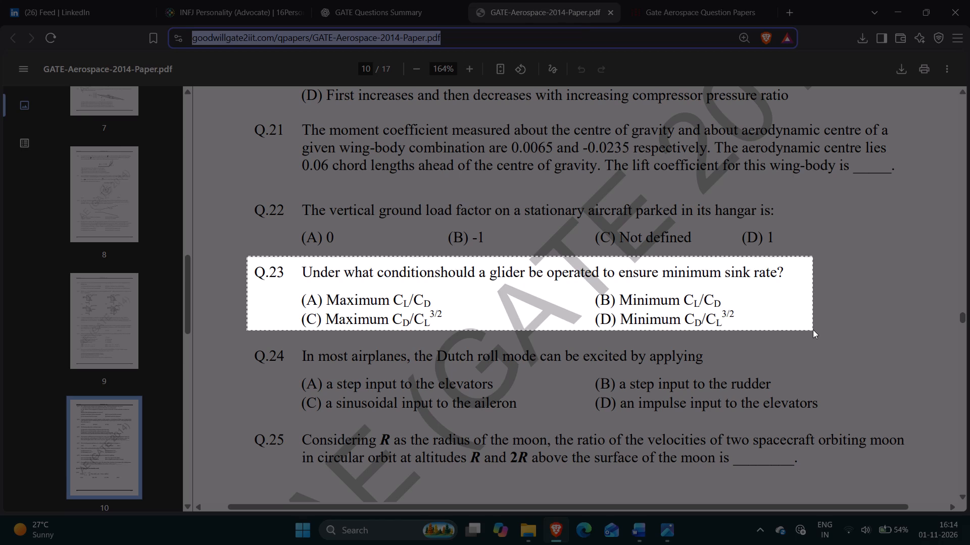
drag(813, 330, 804, 338)
Look through Q.24 to Q.30 of the 2014 paper for further aerospace questions to capture.
scroll(804, 338, down, 2)
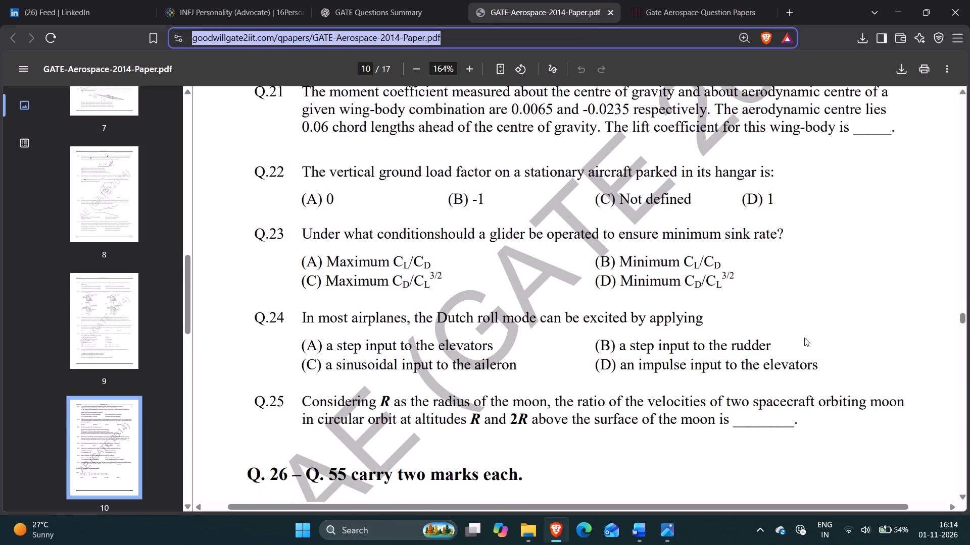
scroll(804, 338, down, 4)
scroll(712, 259, down, 1)
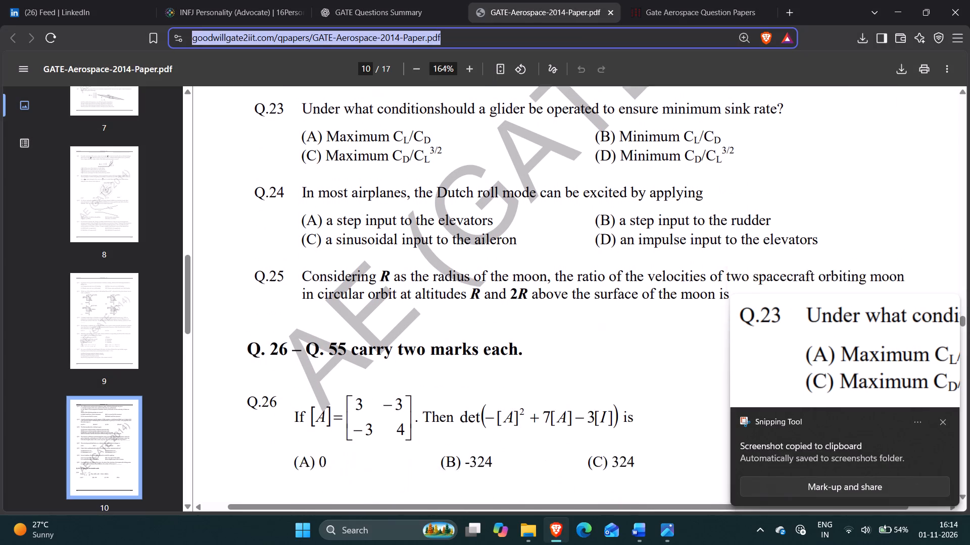
scroll(712, 259, down, 4)
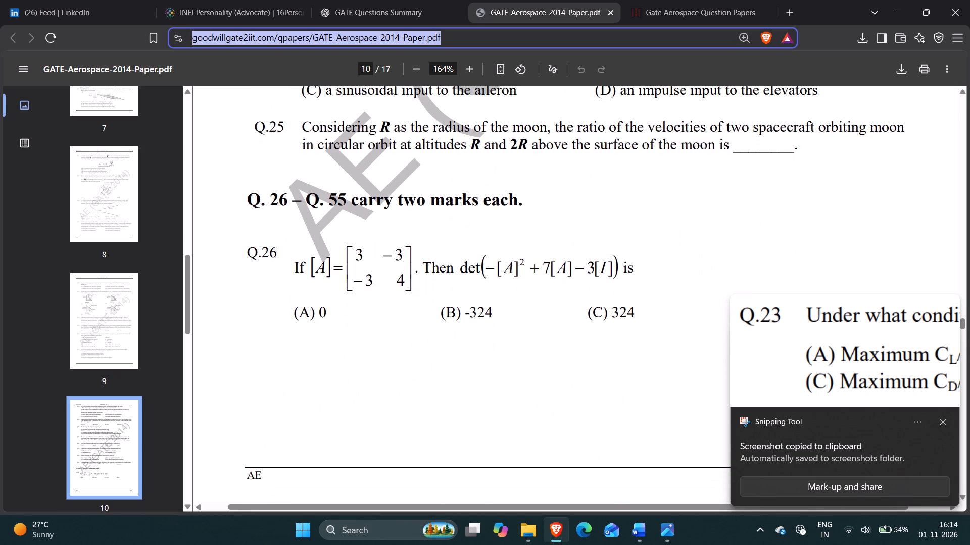
scroll(712, 259, down, 6)
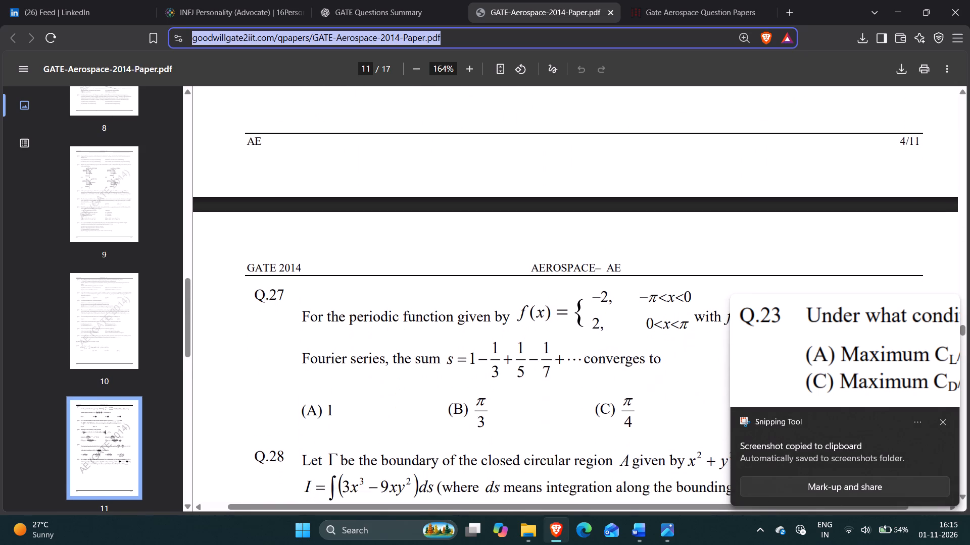
scroll(712, 259, down, 4)
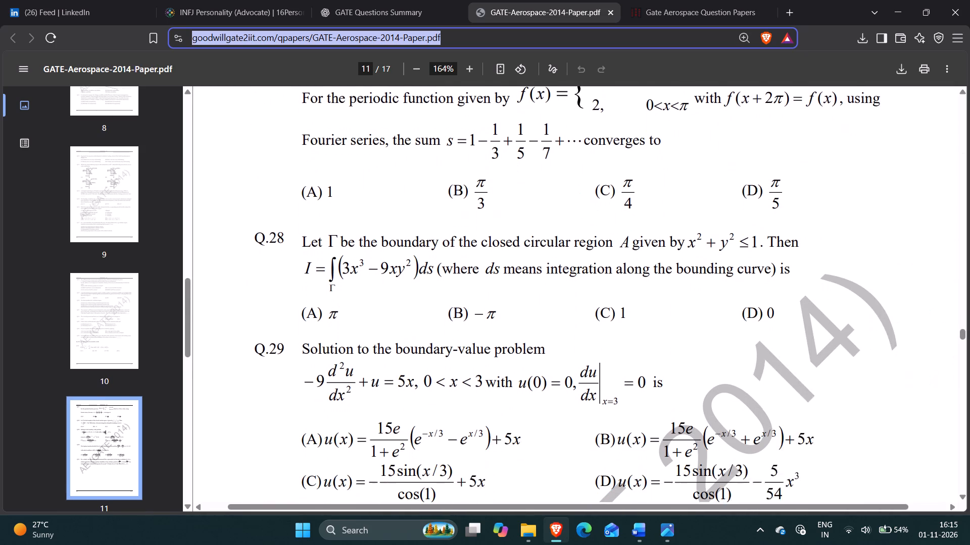
scroll(712, 259, down, 2)
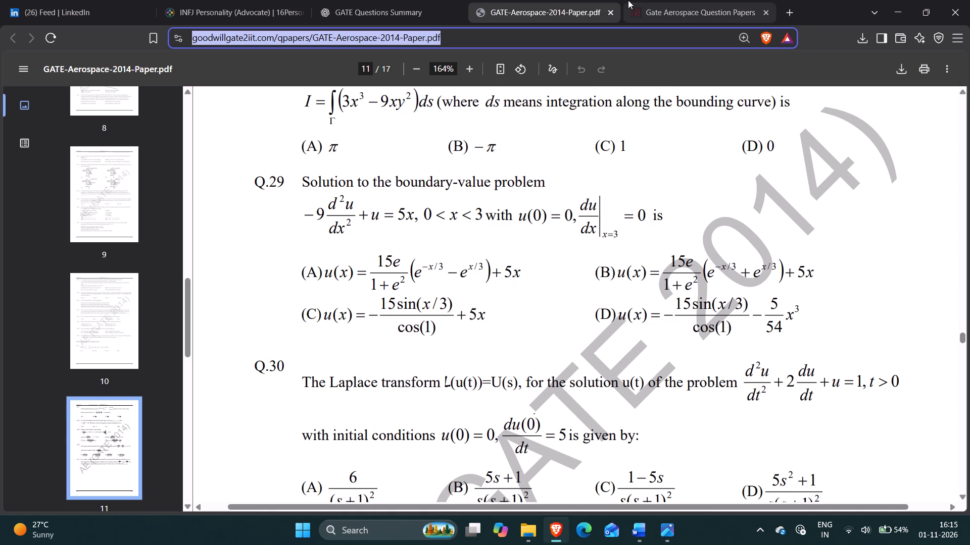
Look through Q.29 to Q.32 of the 2014 paper, checking them against the questions listed in the ChatGPT topic-match table.
click(439, 0)
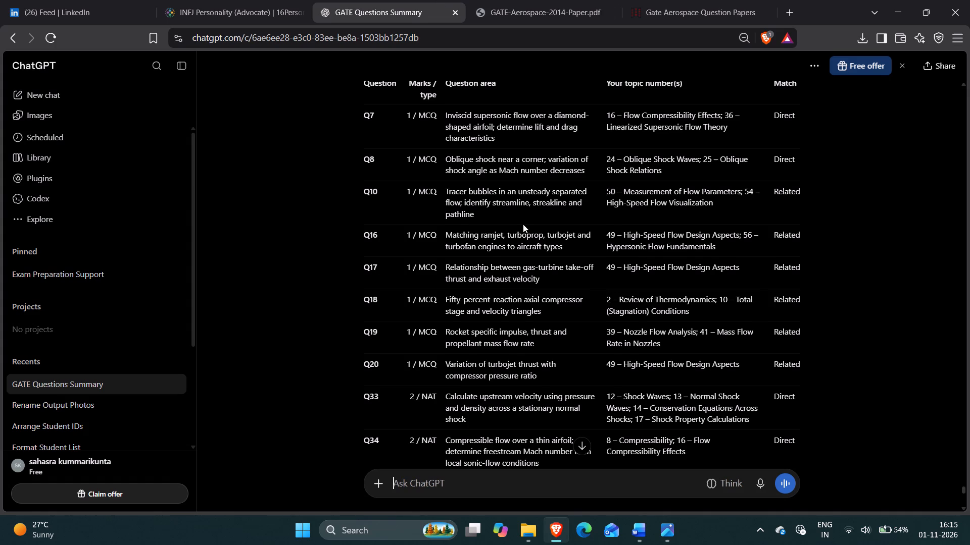
click(667, 0)
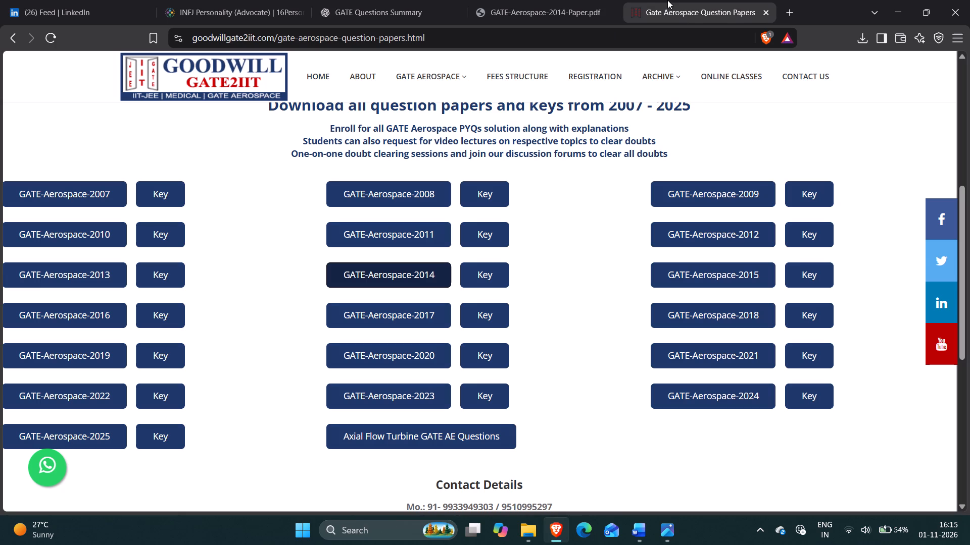
click(567, 0)
scroll(605, 270, down, 1)
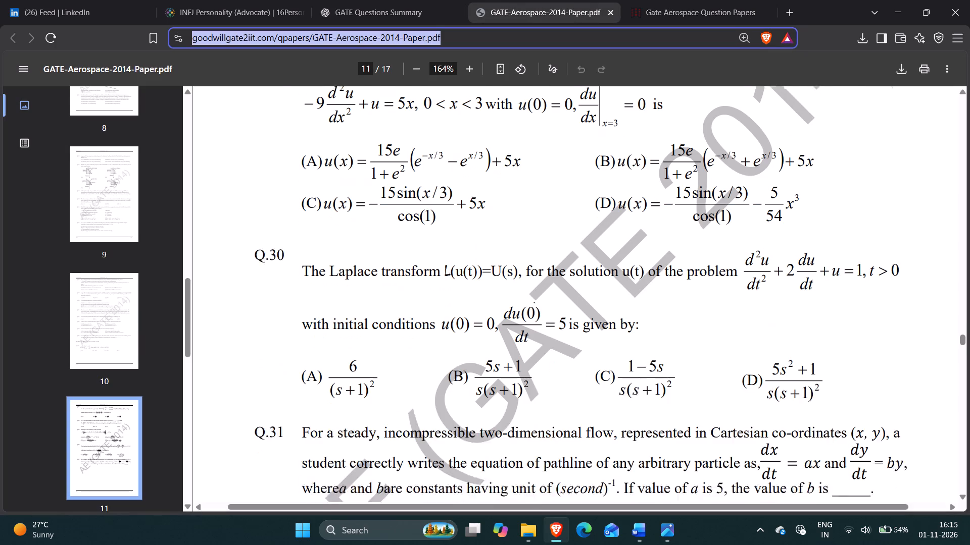
scroll(605, 270, down, 4)
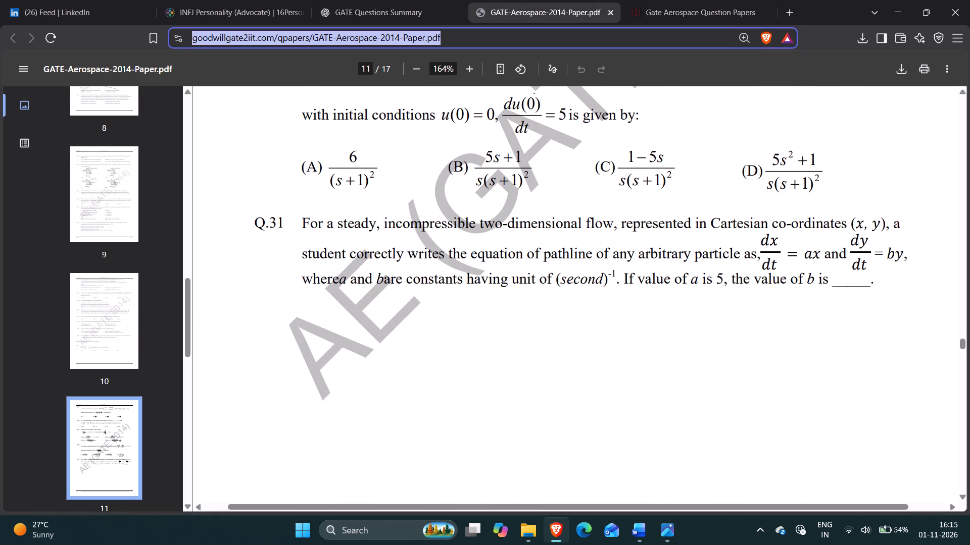
scroll(605, 270, right, 1)
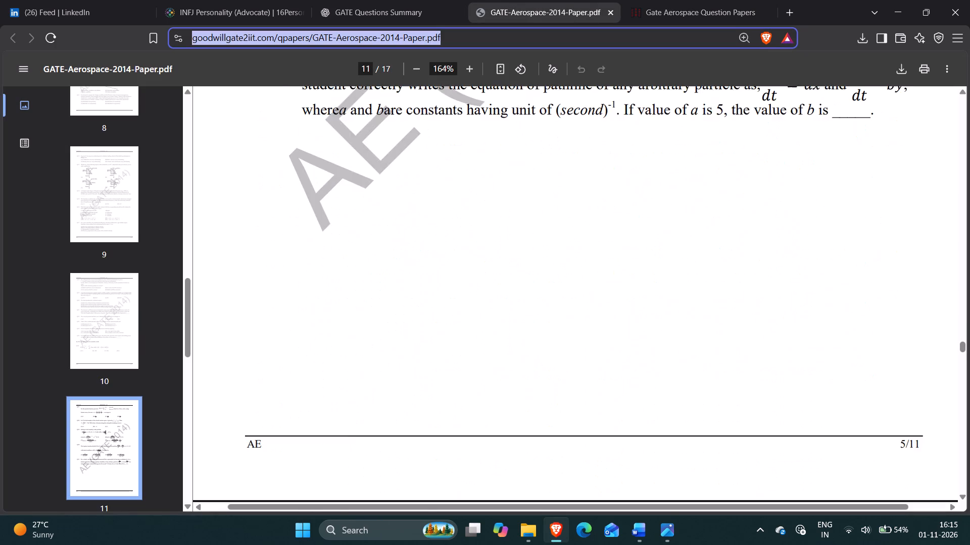
scroll(605, 270, right, 1)
scroll(605, 270, up, 1)
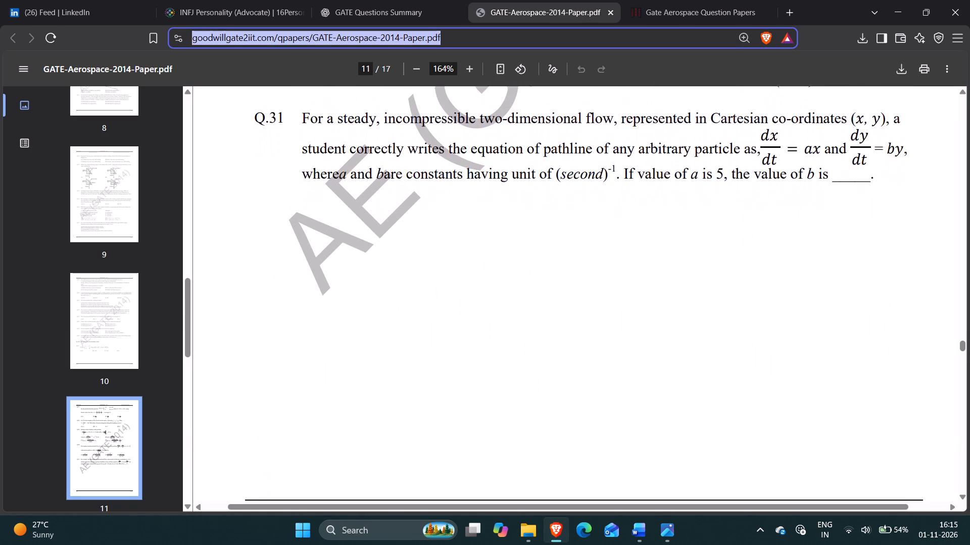
scroll(605, 270, up, 1)
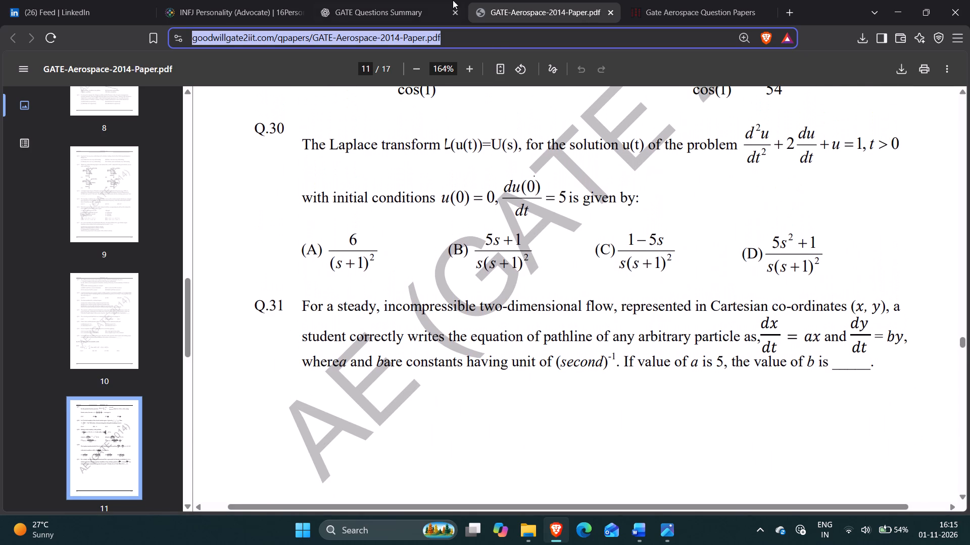
click(431, 0)
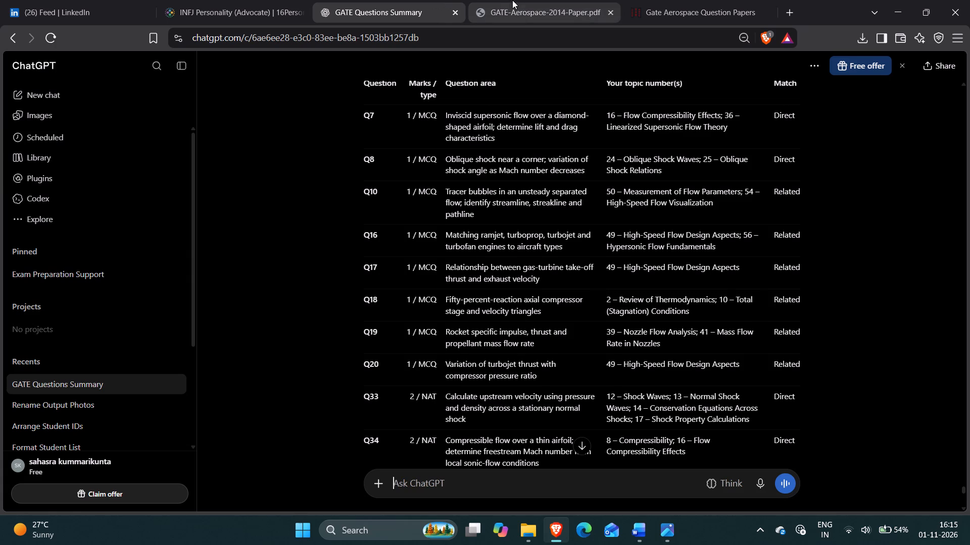
click(522, 0)
scroll(465, 211, down, 7)
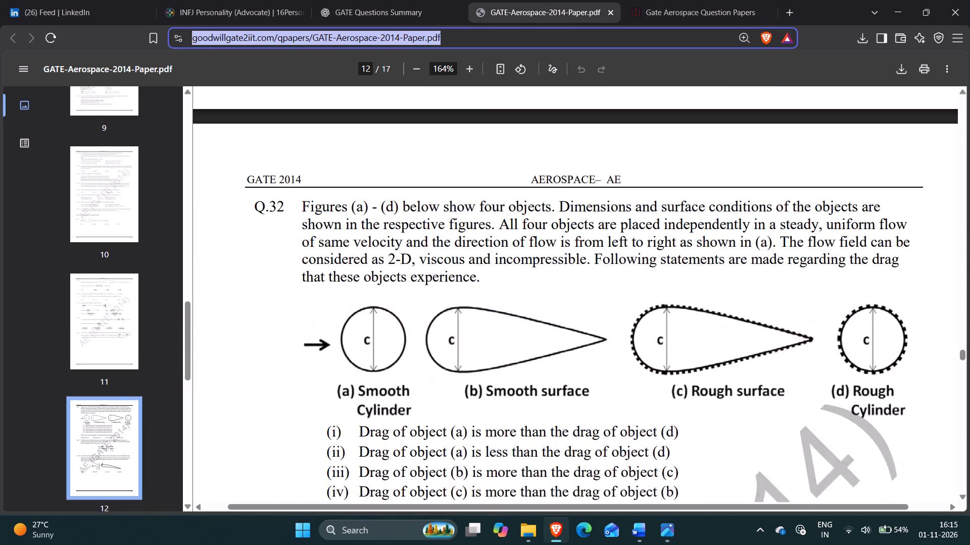
scroll(465, 211, down, 4)
scroll(465, 211, up, 1)
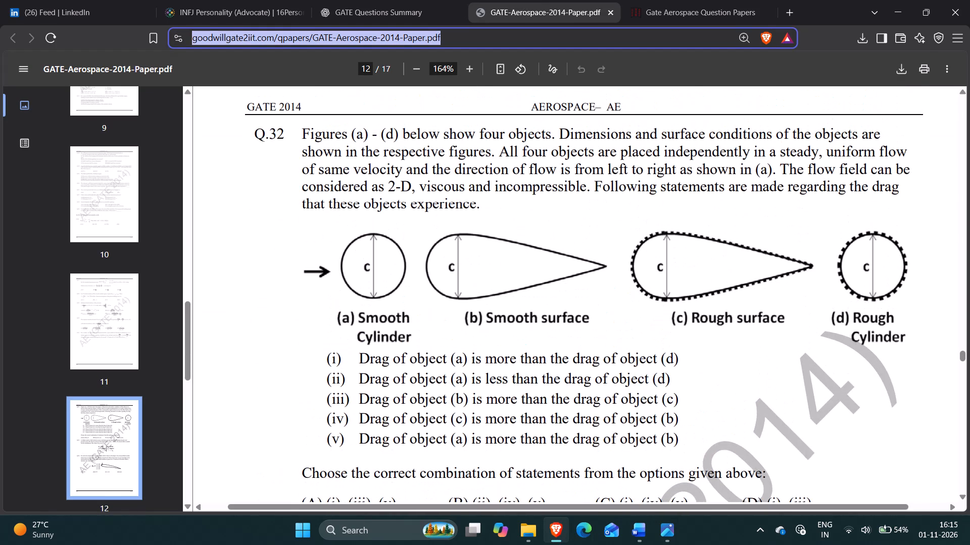
scroll(465, 211, right, 1)
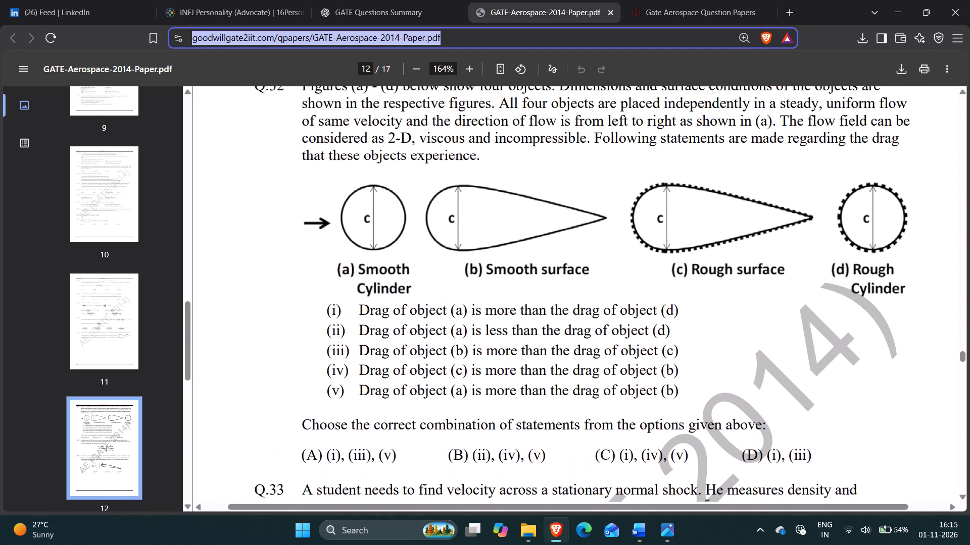
scroll(465, 211, right, 1)
Consult the topic-match table and capture a screenshot of Q.33 on velocity across a stationary normal shock, including its pressure and density figure.
click(368, 0)
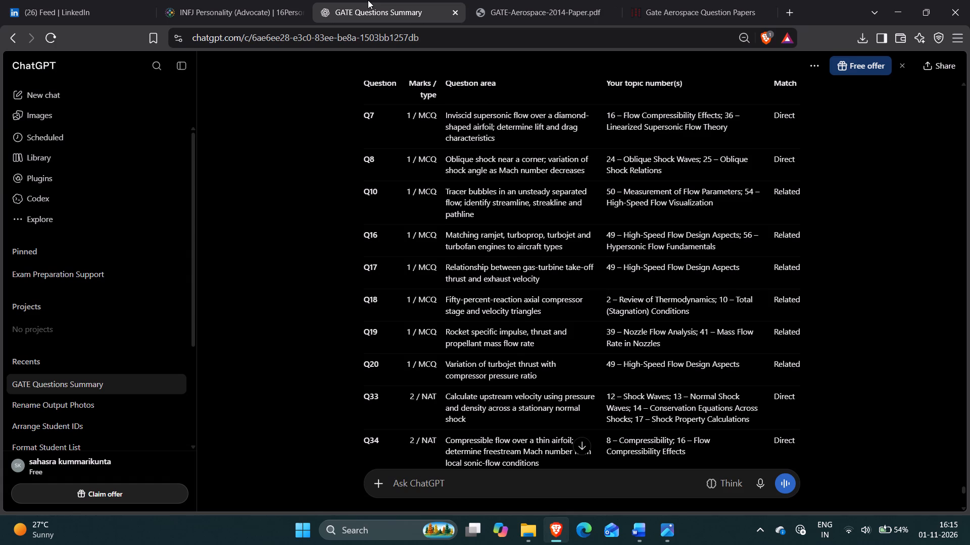
click(471, 0)
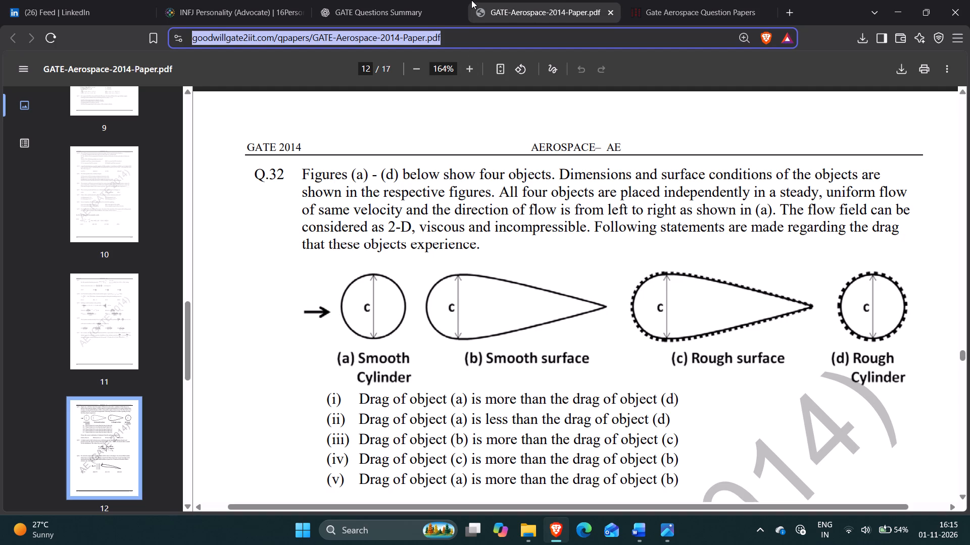
scroll(460, 147, down, 4)
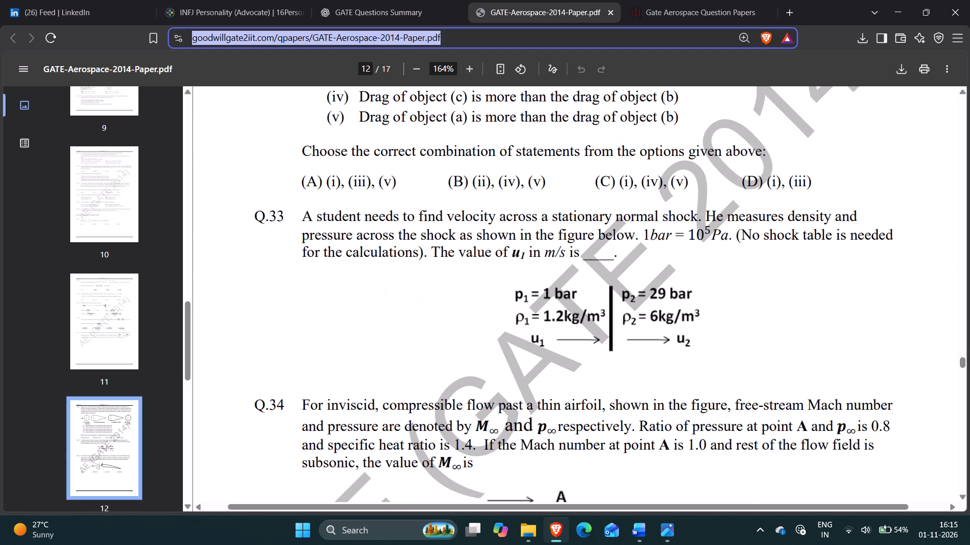
key(Print)
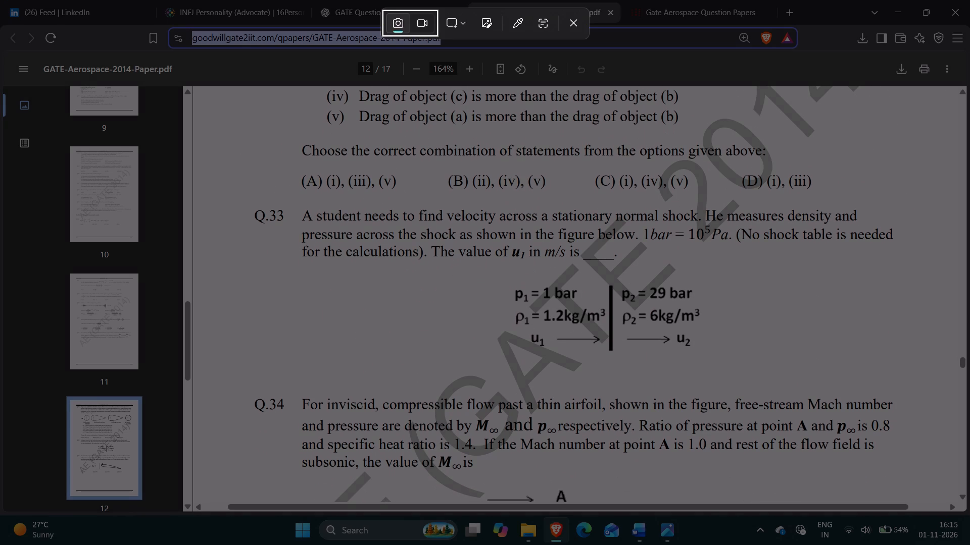
drag(242, 201, 936, 371)
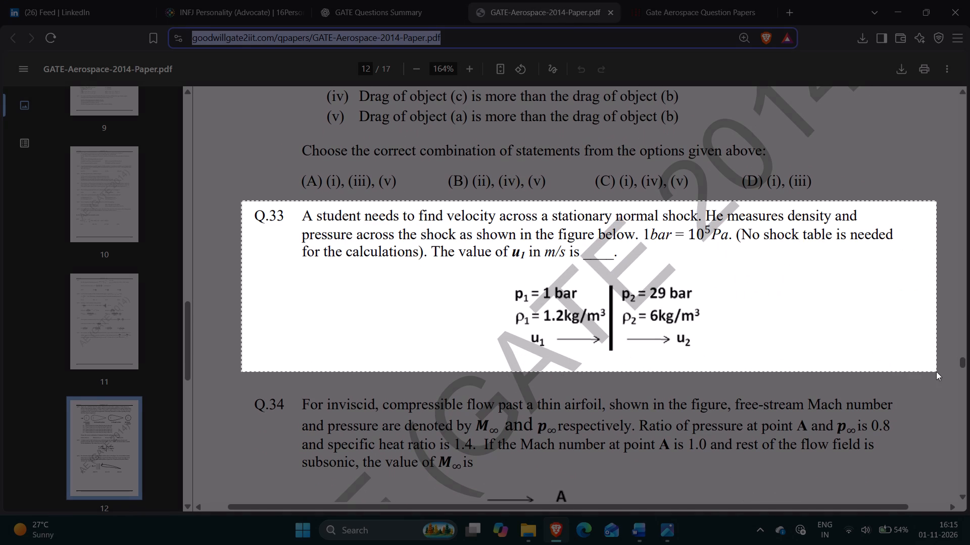
drag(936, 371, 907, 374)
Capture a screenshot of Q.34 on compressible flow past a thin airfoil, including its figure and four answer options.
scroll(907, 374, down, 2)
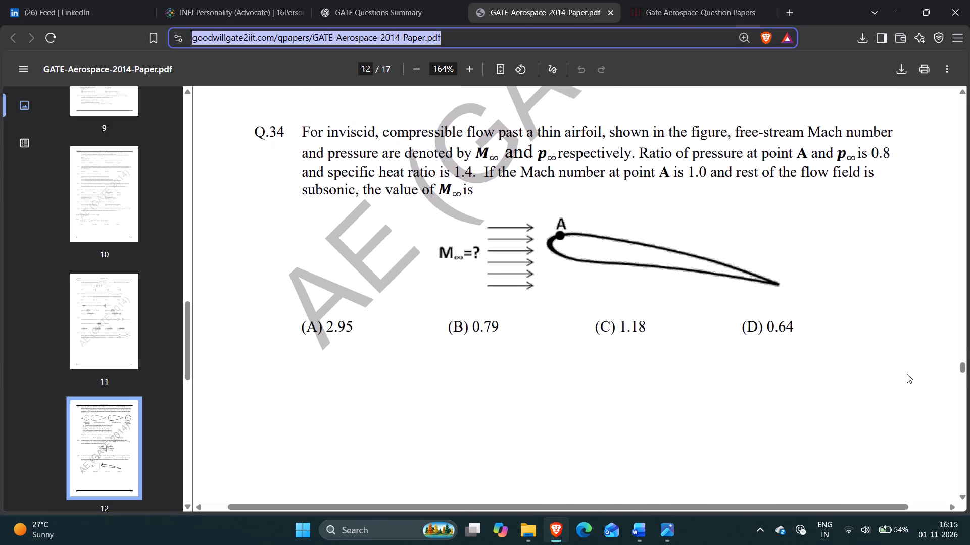
scroll(907, 374, down, 1)
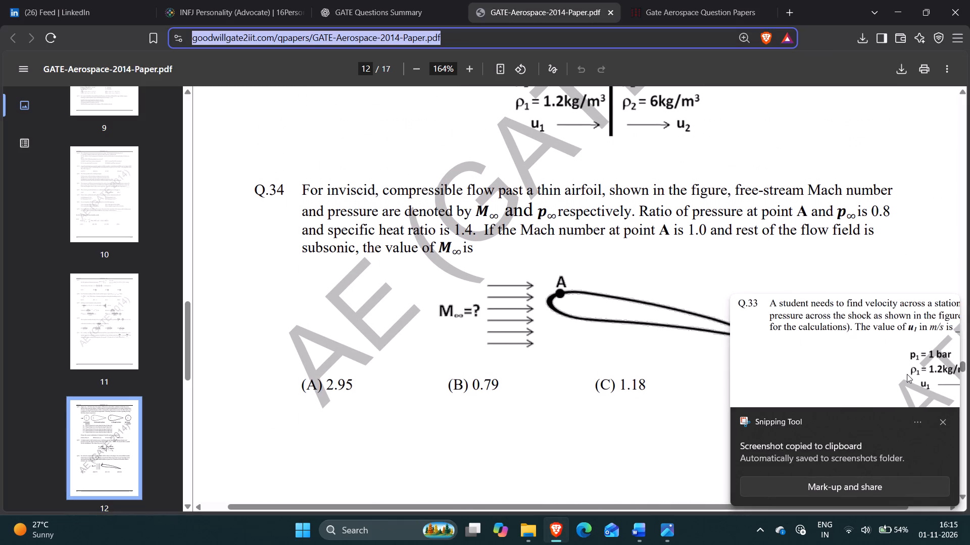
key(Print)
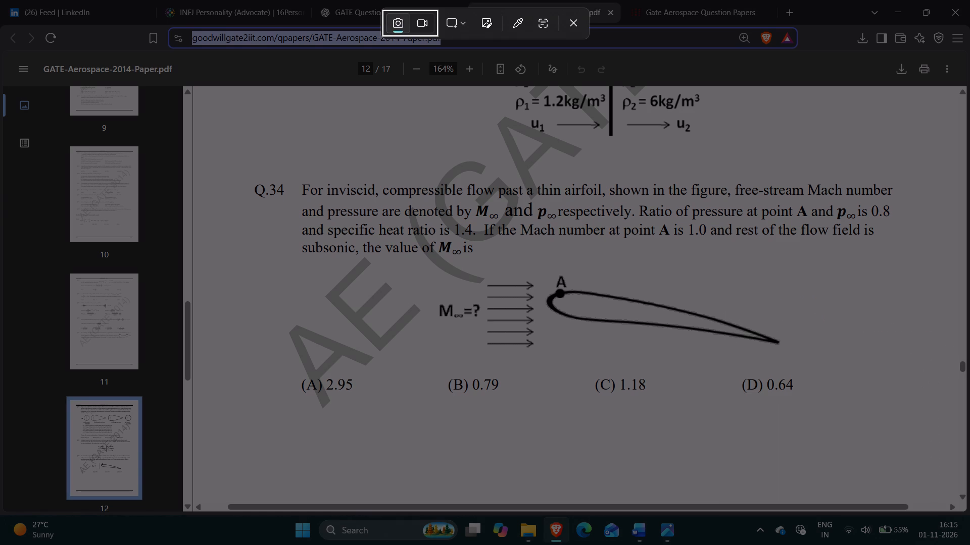
drag(243, 166, 893, 450)
scroll(424, 293, right, 2)
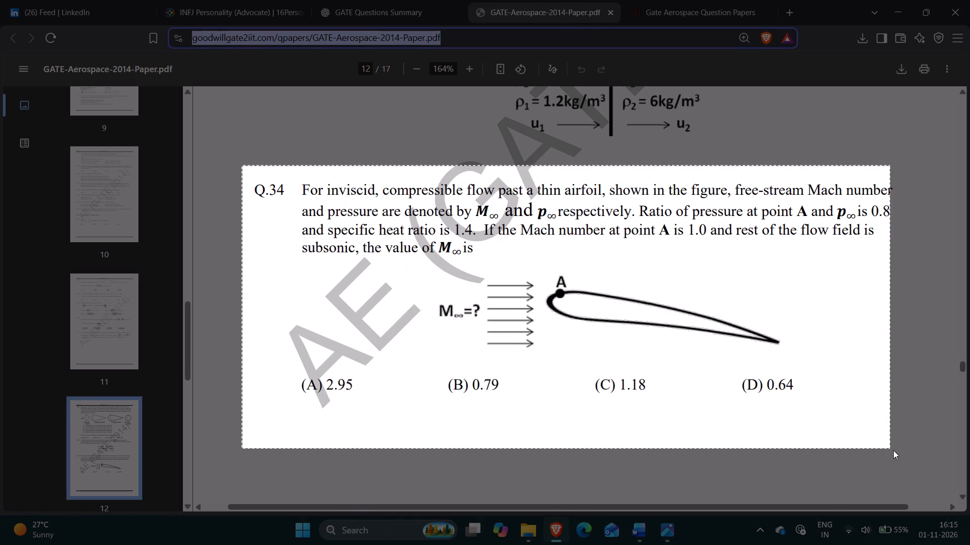
drag(893, 450, 911, 423)
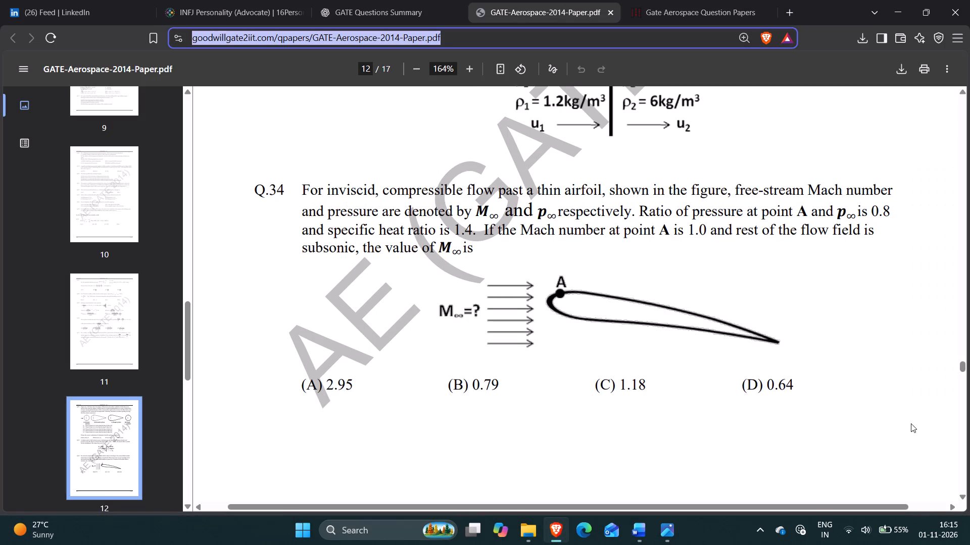
Look at Q.35 and Q.36 and compare them with the remaining rows of the ChatGPT topic-match table, down to Q50.
scroll(911, 423, down, 5)
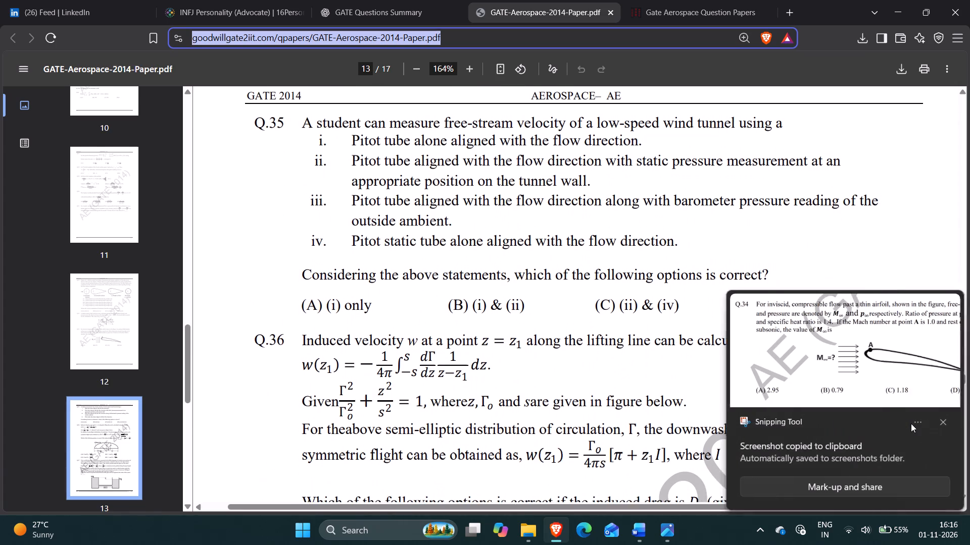
scroll(911, 423, down, 4)
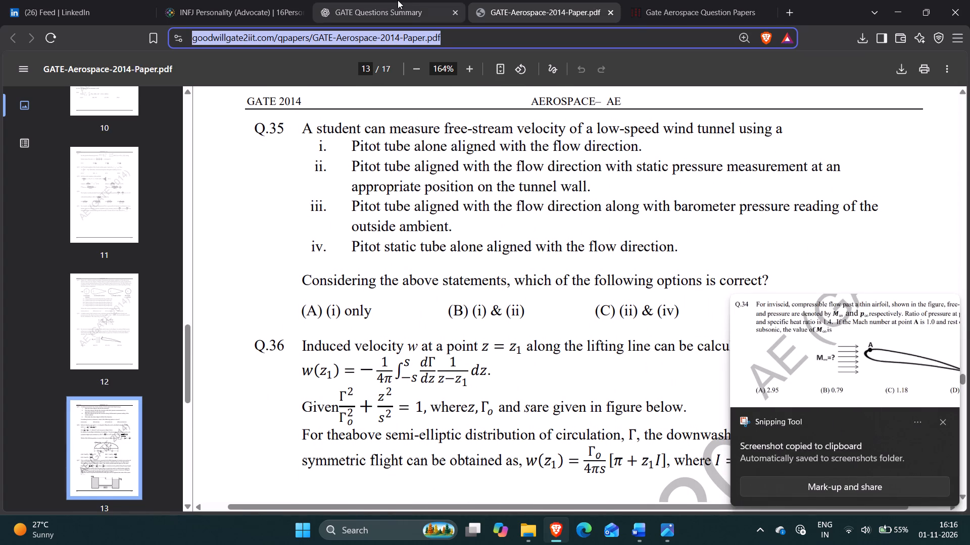
click(398, 0)
scroll(466, 294, down, 2)
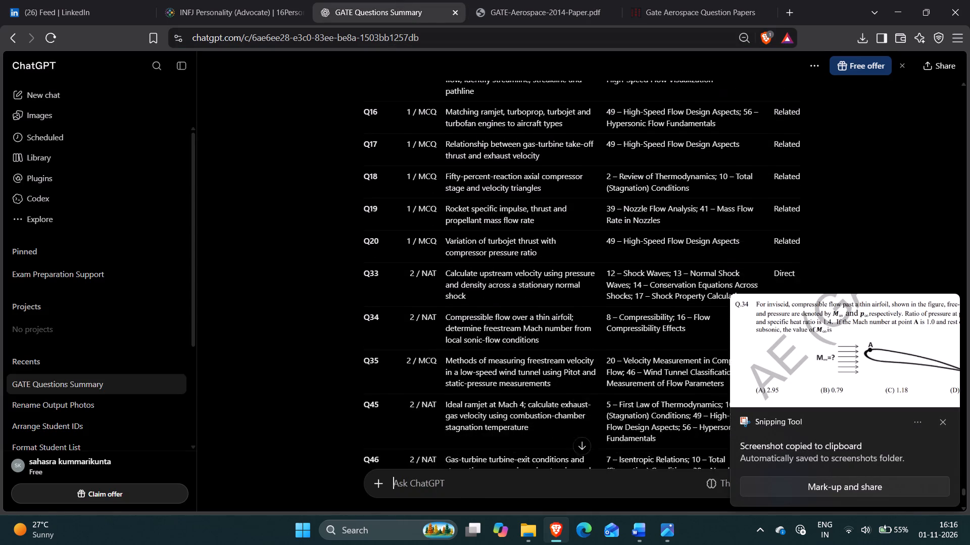
scroll(466, 294, down, 3)
scroll(466, 294, up, 1)
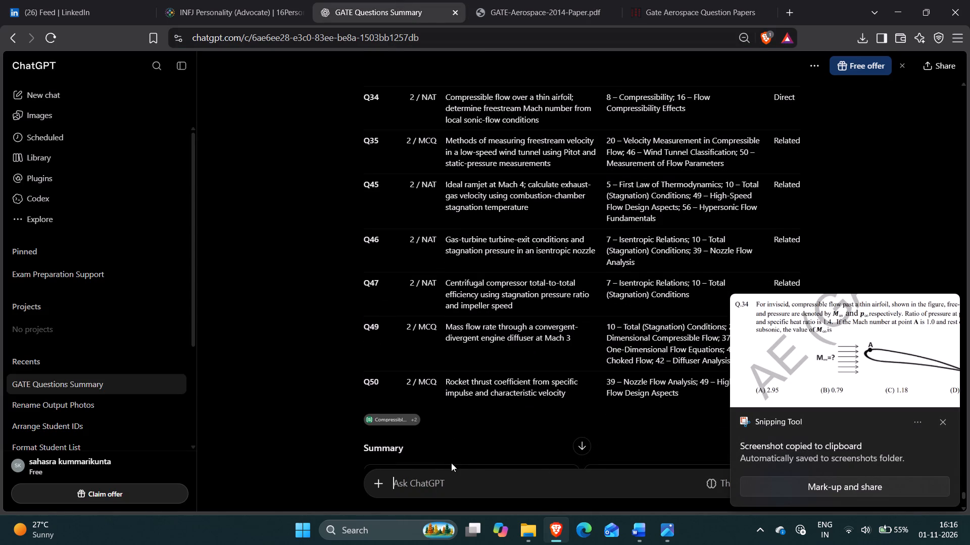
Switch to File Explorer and open the Screenshots folder inside Pictures to check the saved question captures.
click(521, 534)
click(558, 488)
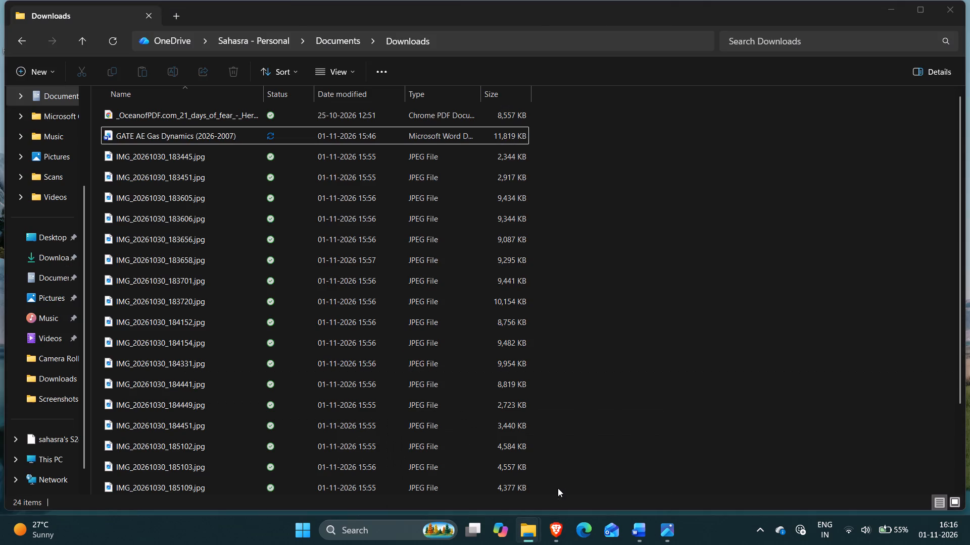
scroll(29, 147, up, 3)
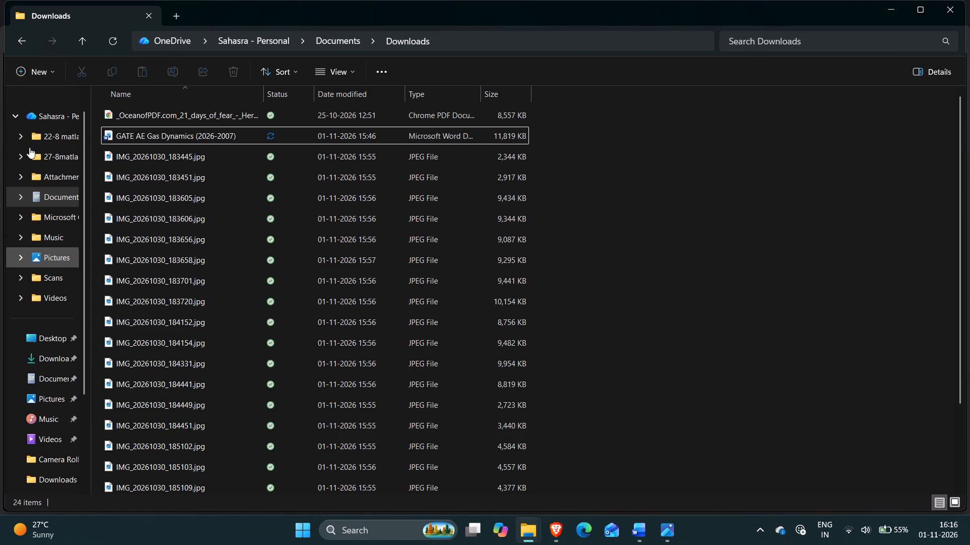
scroll(29, 147, up, 3)
scroll(155, 216, down, 8)
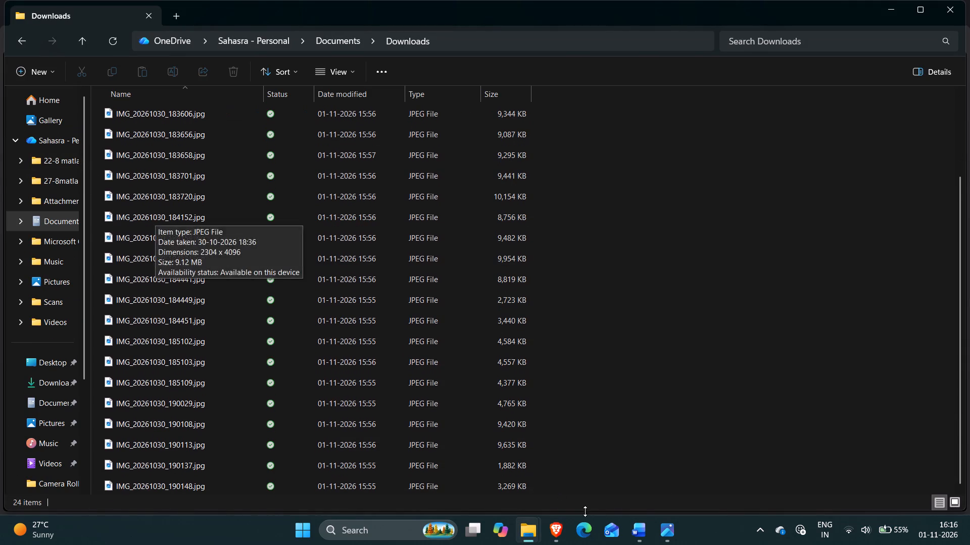
scroll(562, 375, up, 11)
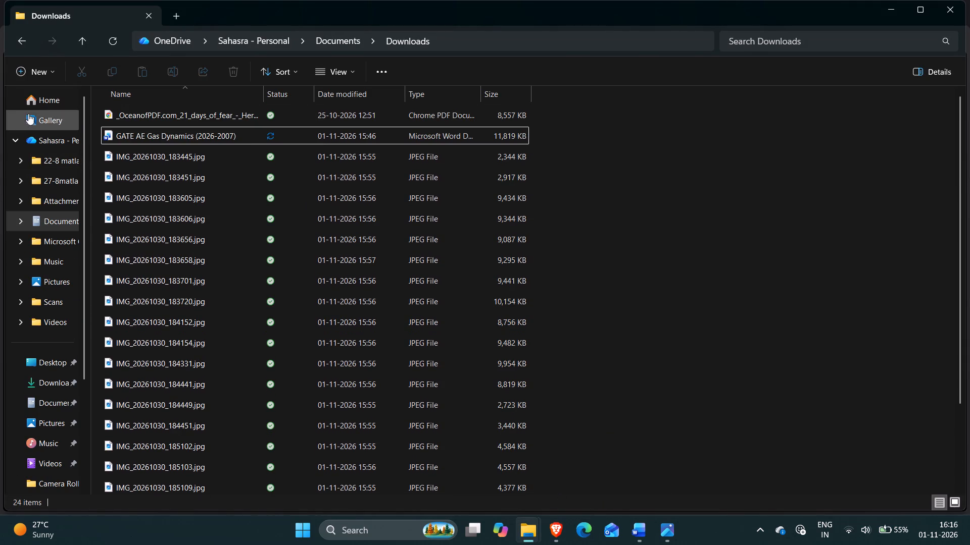
click(54, 420)
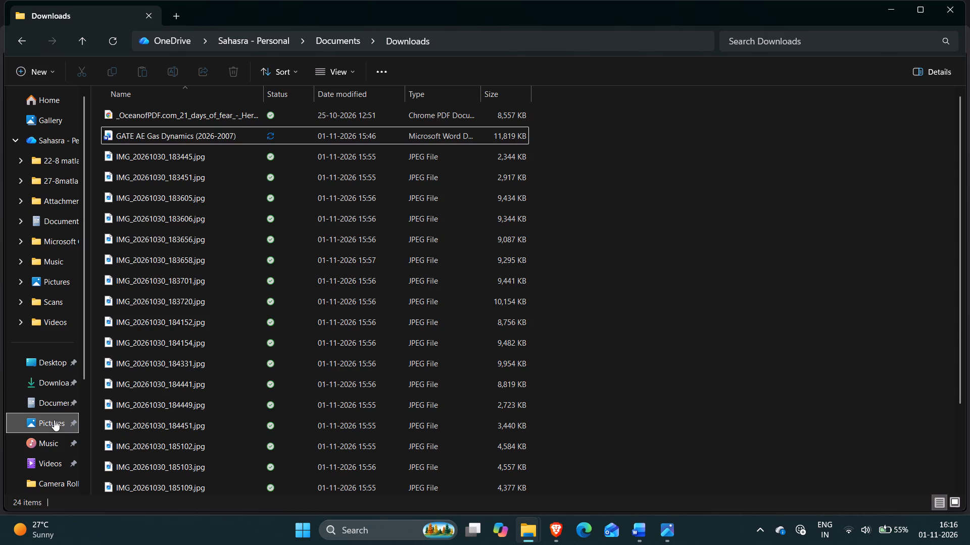
double_click(201, 141)
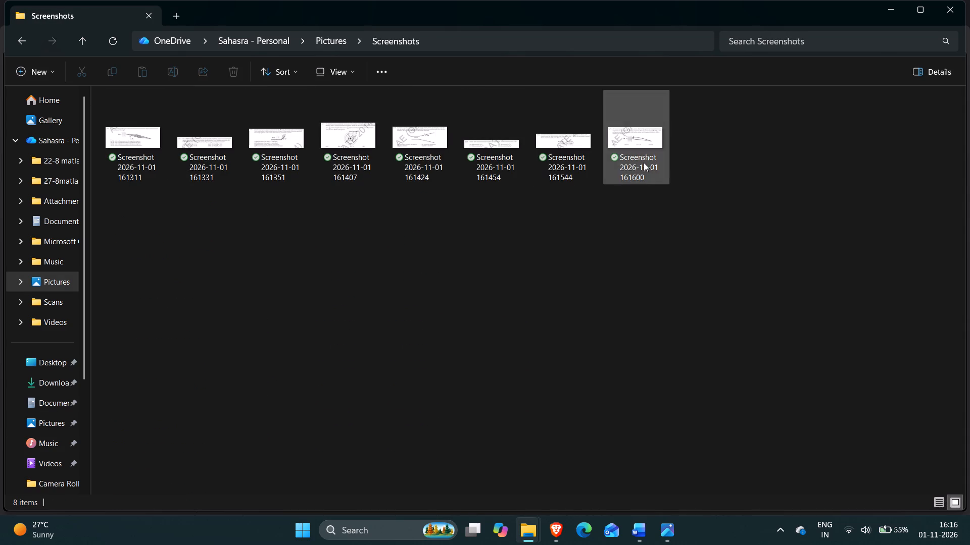
Return to the GATE Aerospace 2014 paper in the browser and look through the questions from Q.35 to Q.55.
click(550, 528)
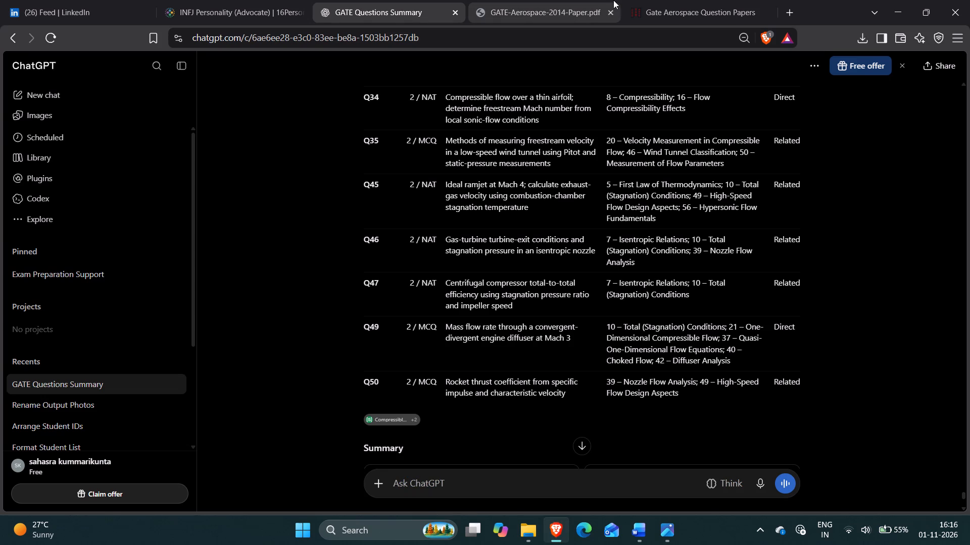
click(564, 0)
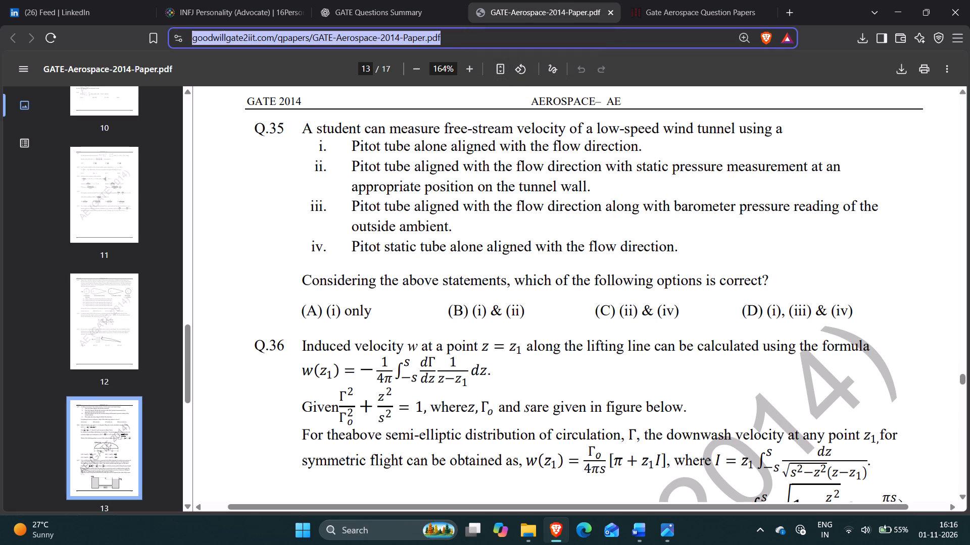
scroll(563, 468, down, 12)
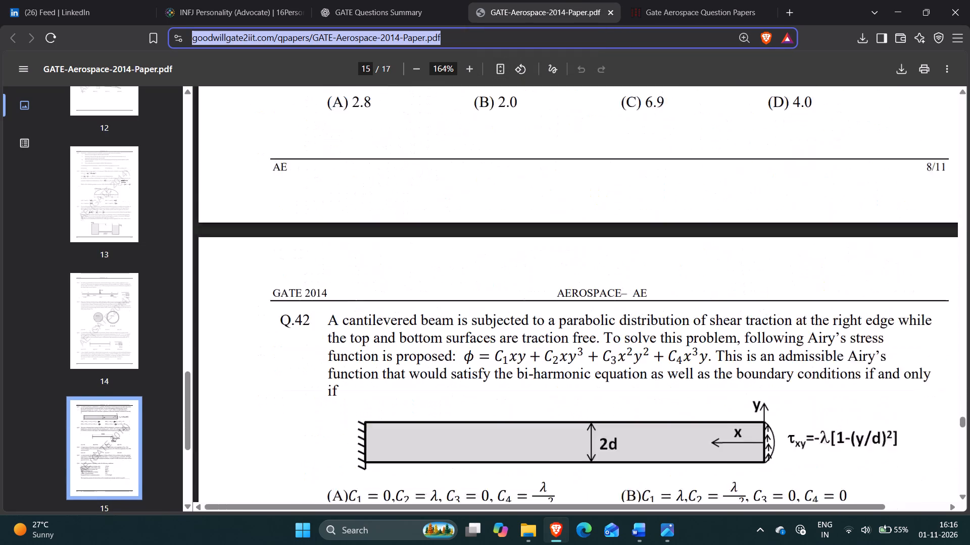
scroll(563, 468, down, 13)
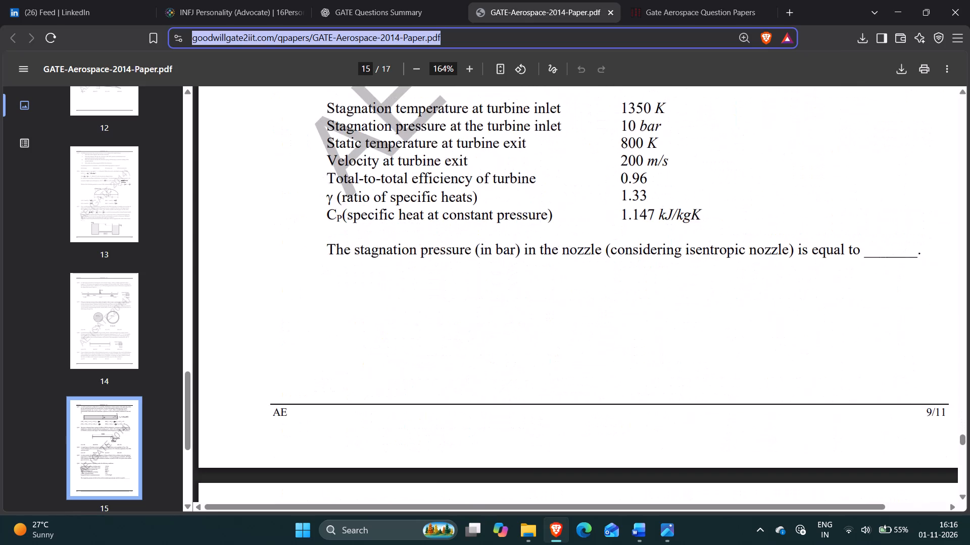
scroll(563, 468, down, 11)
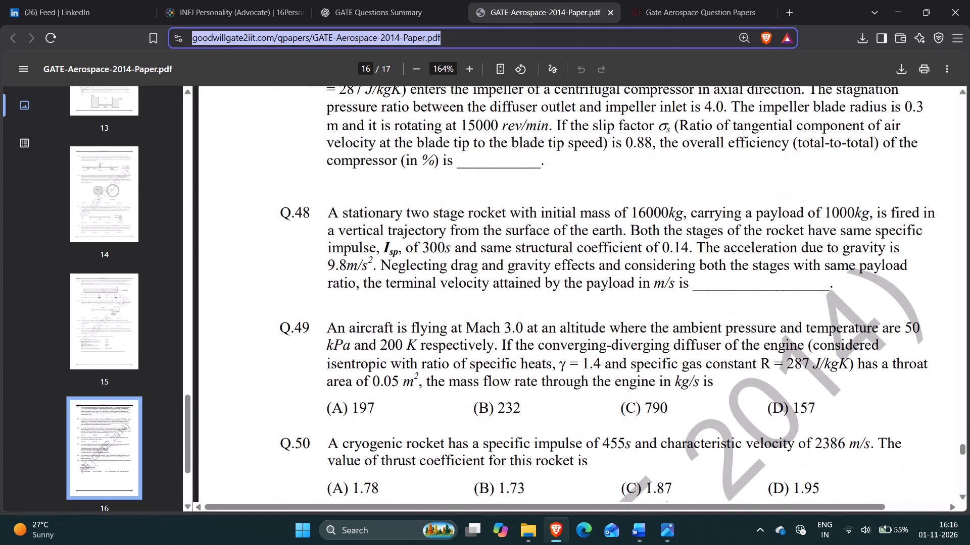
scroll(563, 468, down, 5)
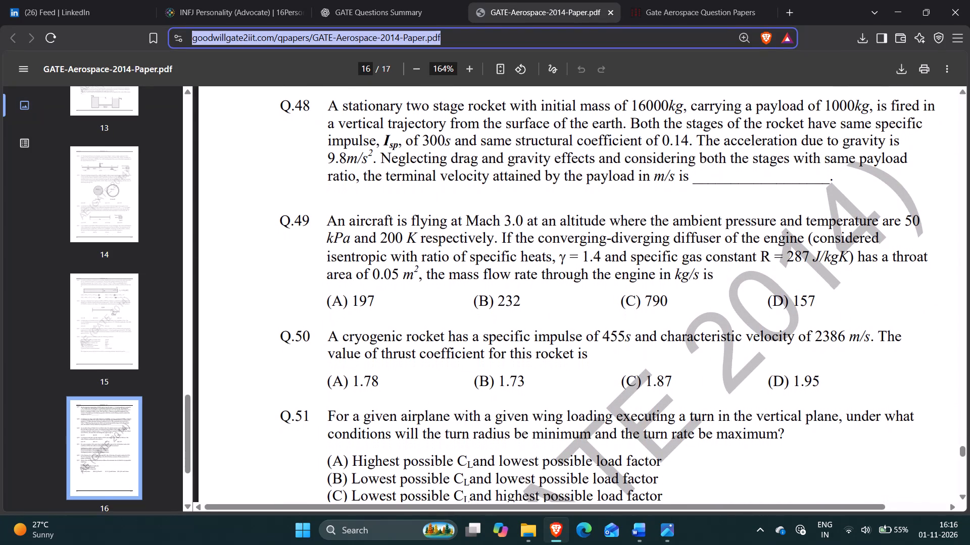
scroll(563, 468, down, 4)
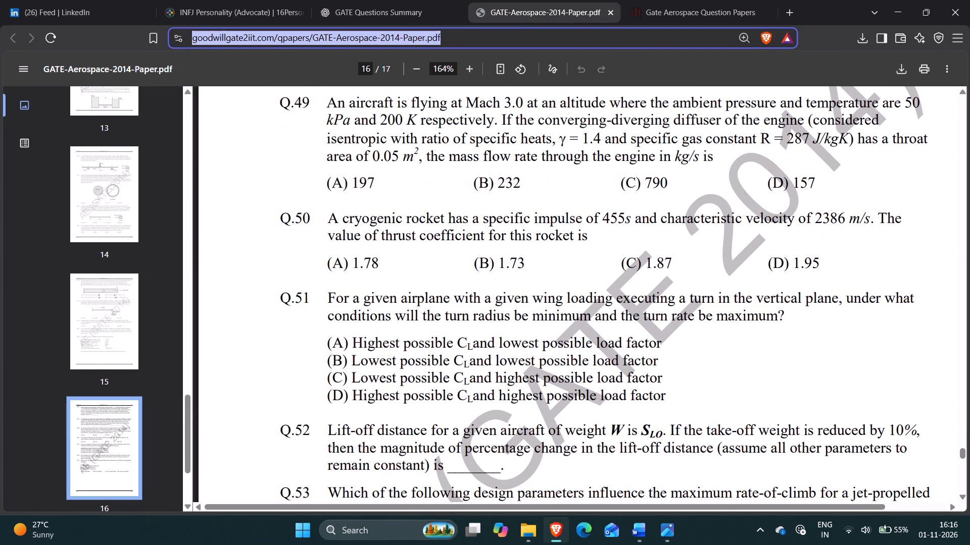
scroll(563, 468, down, 5)
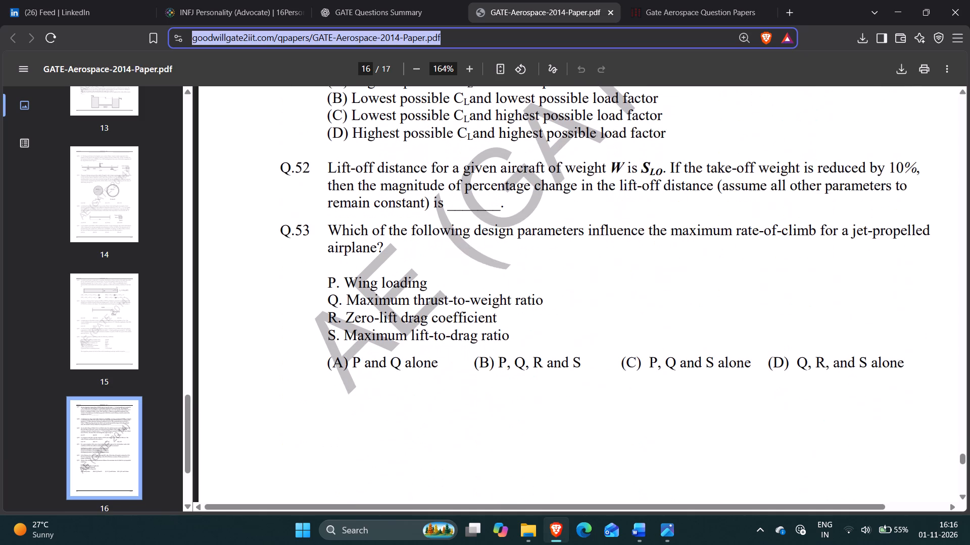
scroll(563, 468, down, 4)
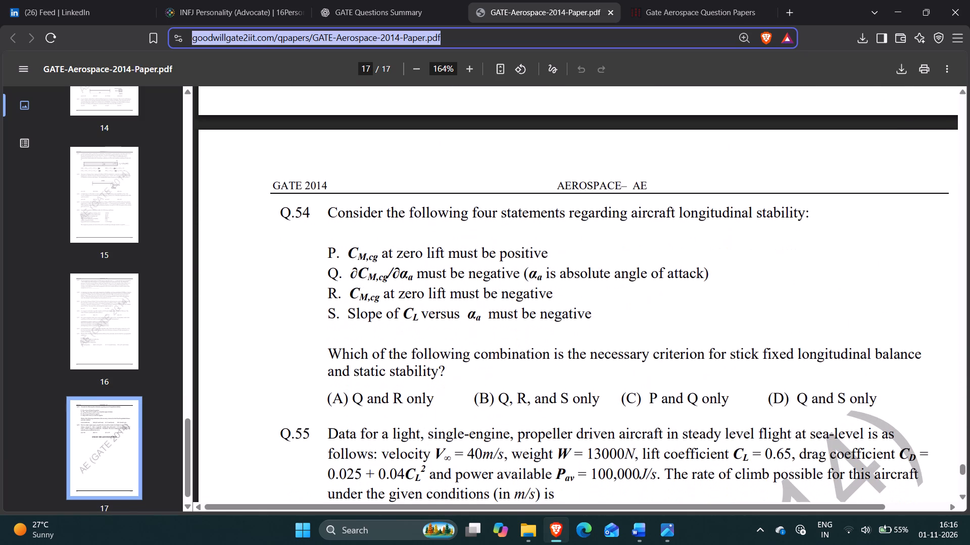
scroll(563, 468, down, 2)
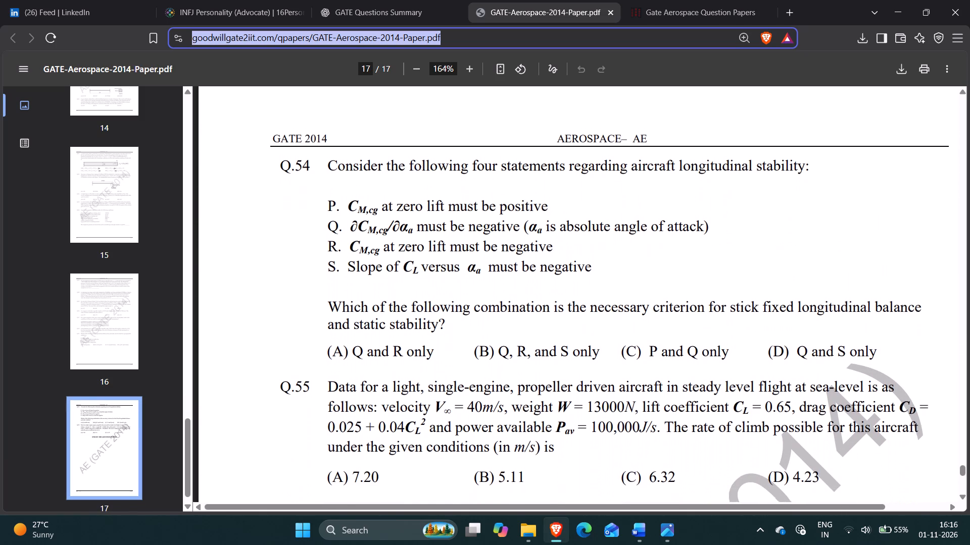
scroll(563, 468, down, 1)
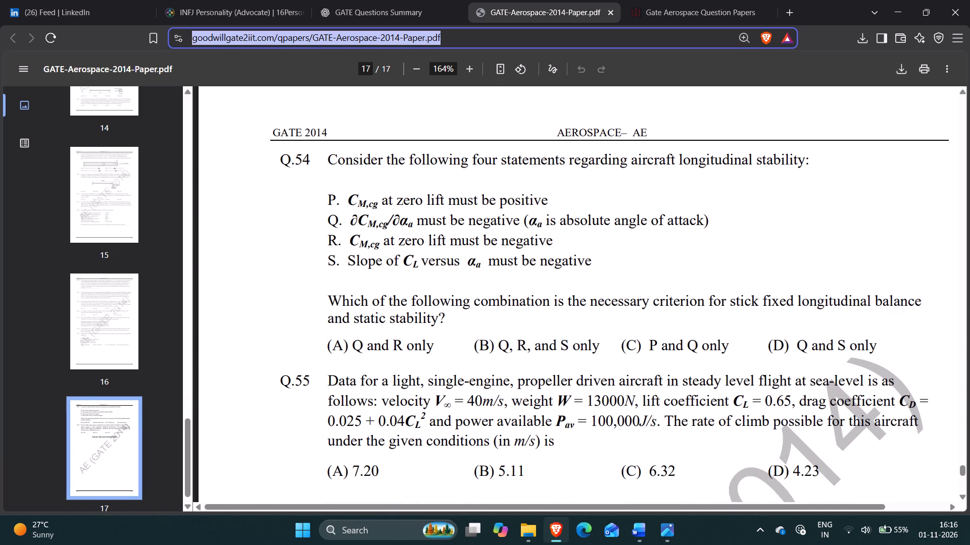
Capture a screenshot of Q.54 on aircraft longitudinal stability, including statements P to S and the four answer options.
key(Print)
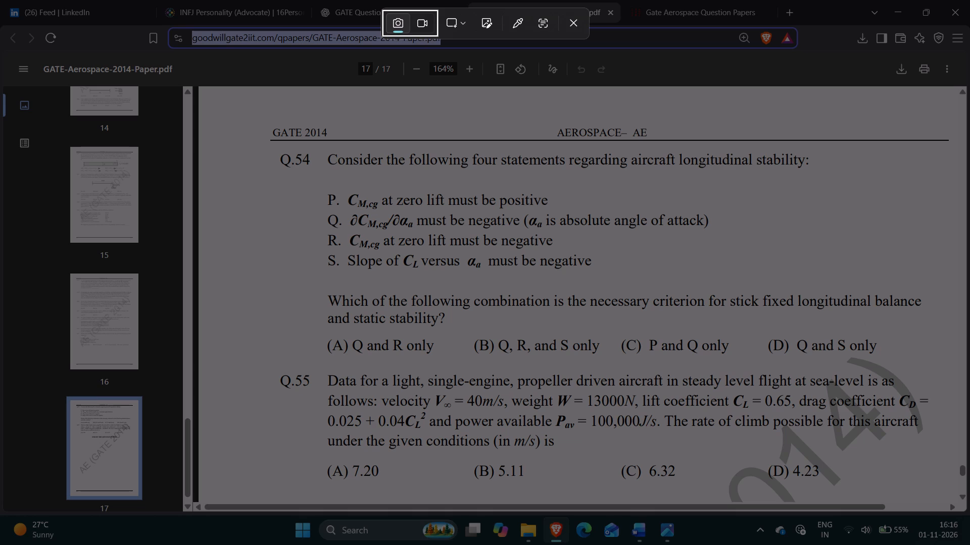
click(274, 143)
scroll(543, 429, right, 5)
scroll(543, 429, left, 2)
scroll(543, 429, right, 1)
drag(275, 147, 576, 397)
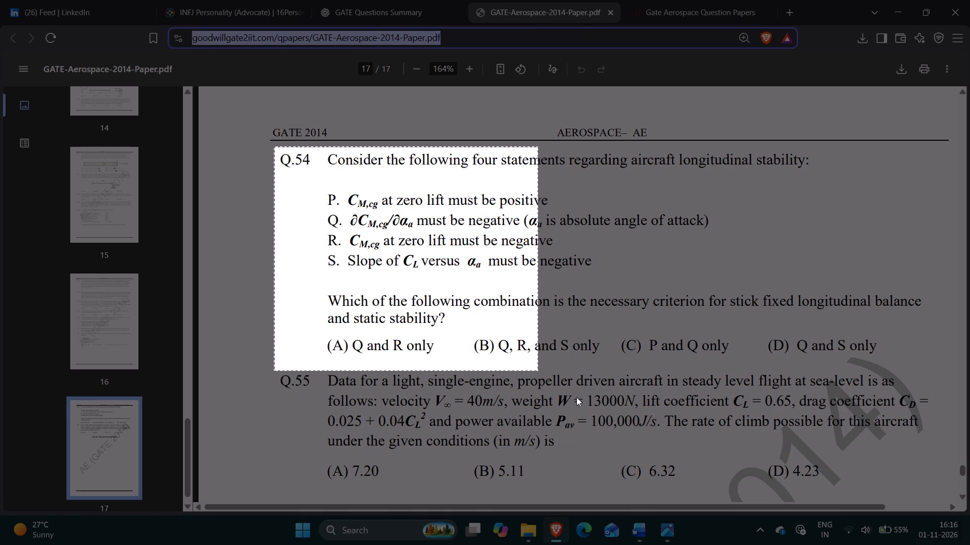
drag(576, 397, 930, 356)
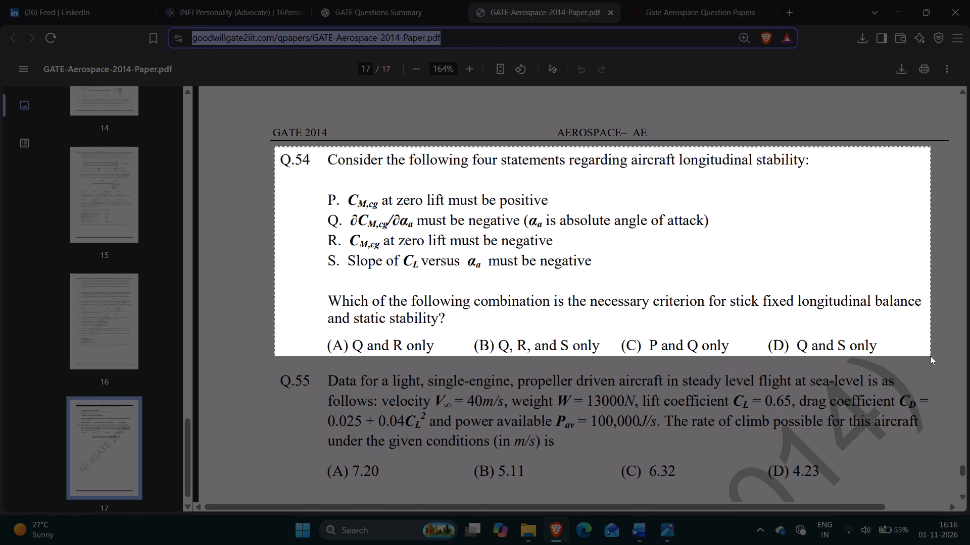
drag(930, 356, 929, 363)
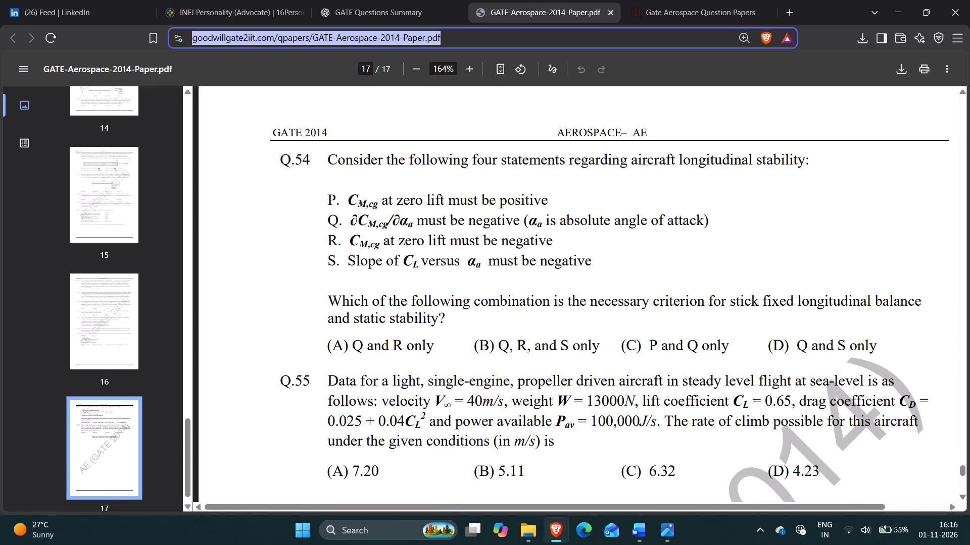
Capture a screenshot of Q.55 on the propeller aircraft's rate of climb, including its four answer options.
scroll(642, 293, down, 2)
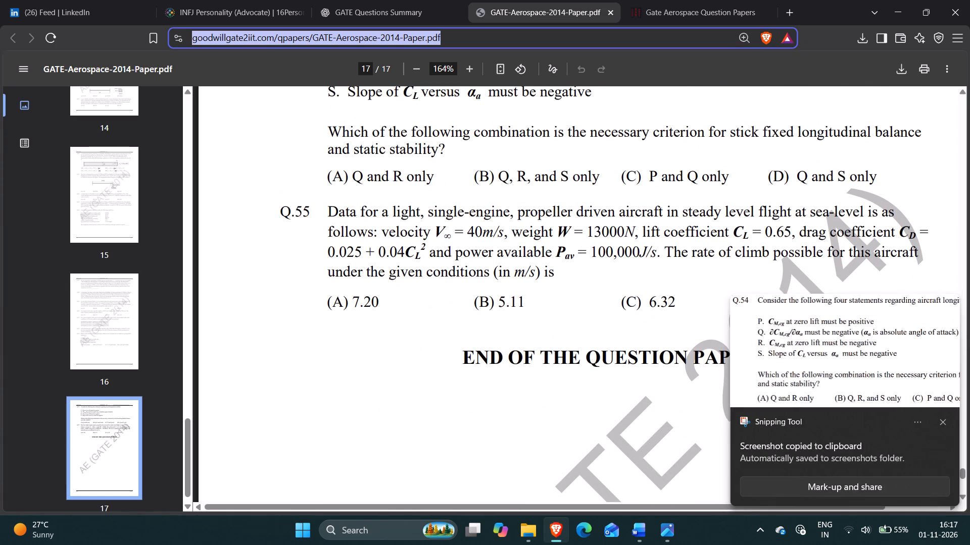
key(Print)
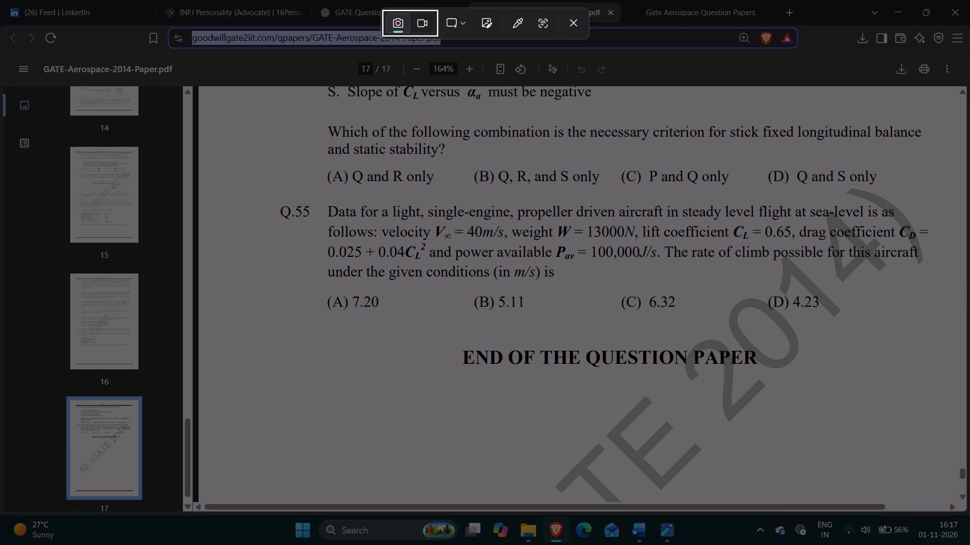
drag(272, 190, 527, 327)
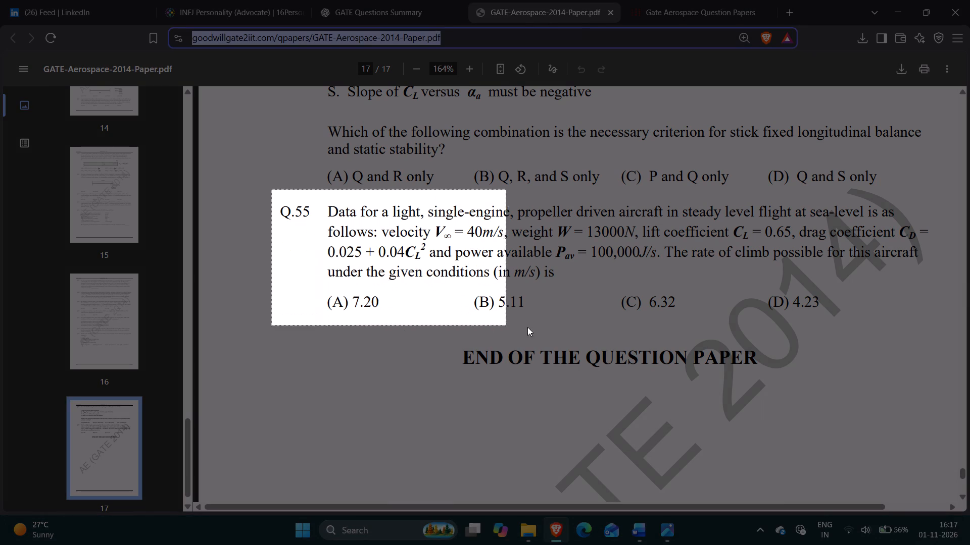
drag(527, 327, 936, 328)
scroll(758, 342, right, 1)
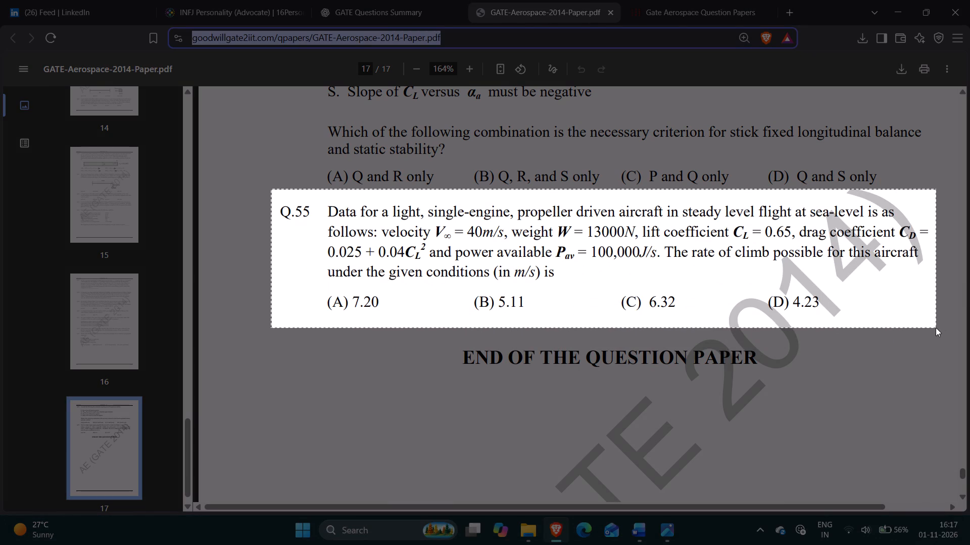
drag(936, 328, 935, 330)
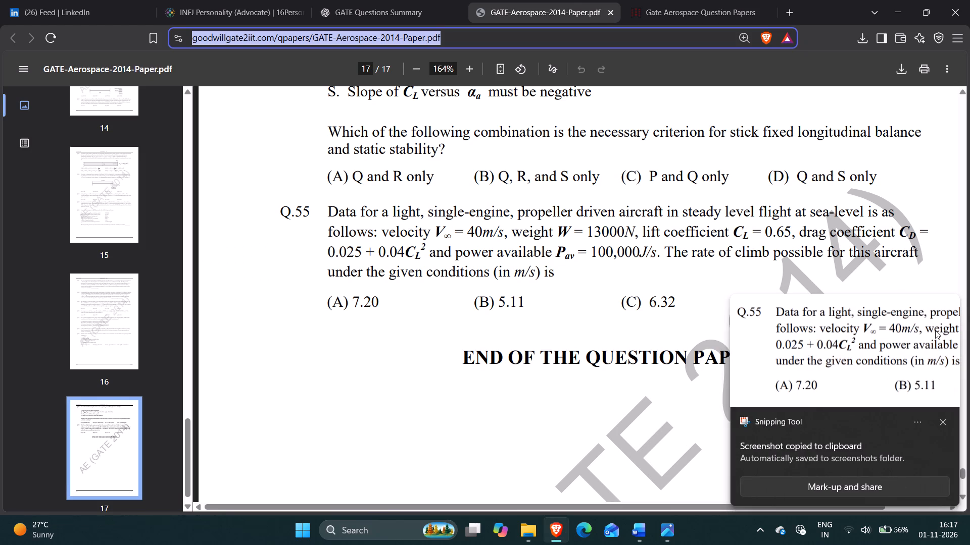
click(416, 0)
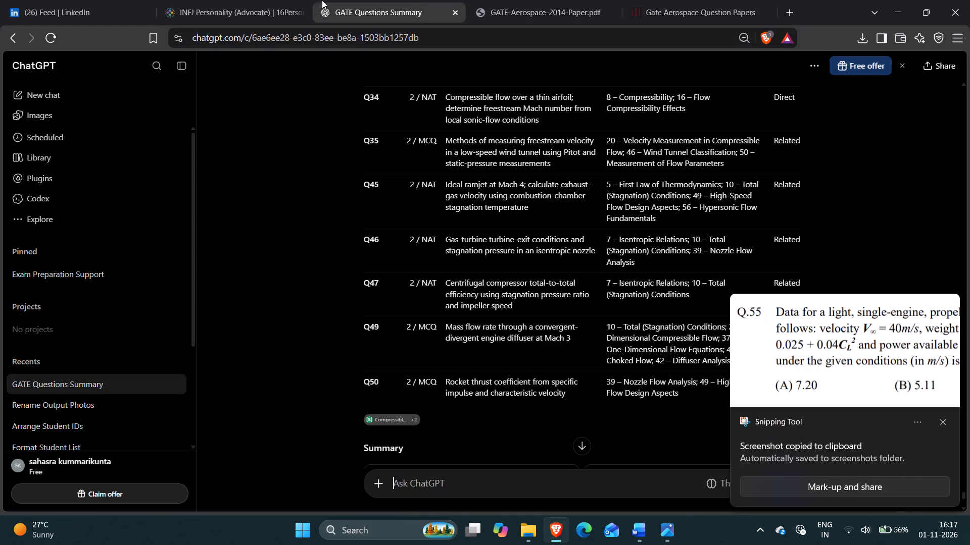
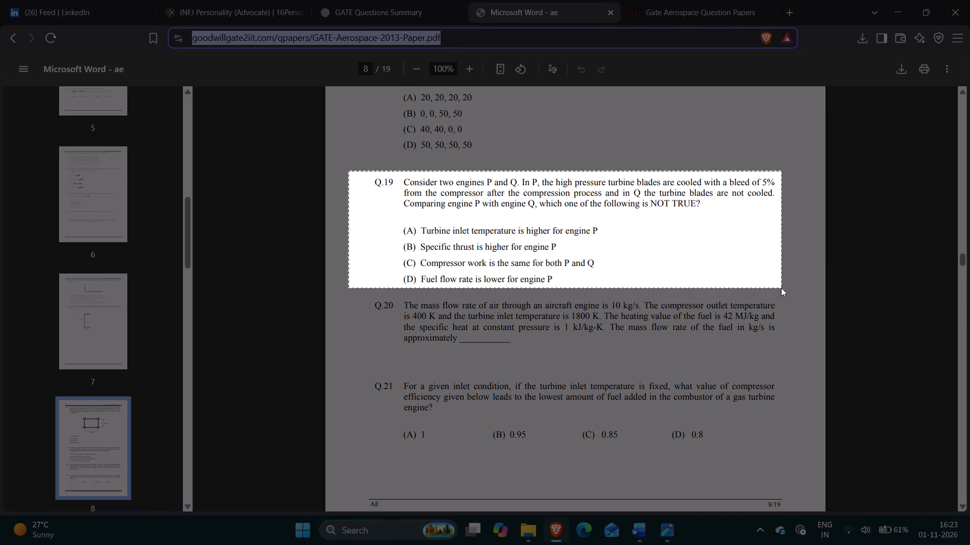
drag(781, 288, 800, 289)
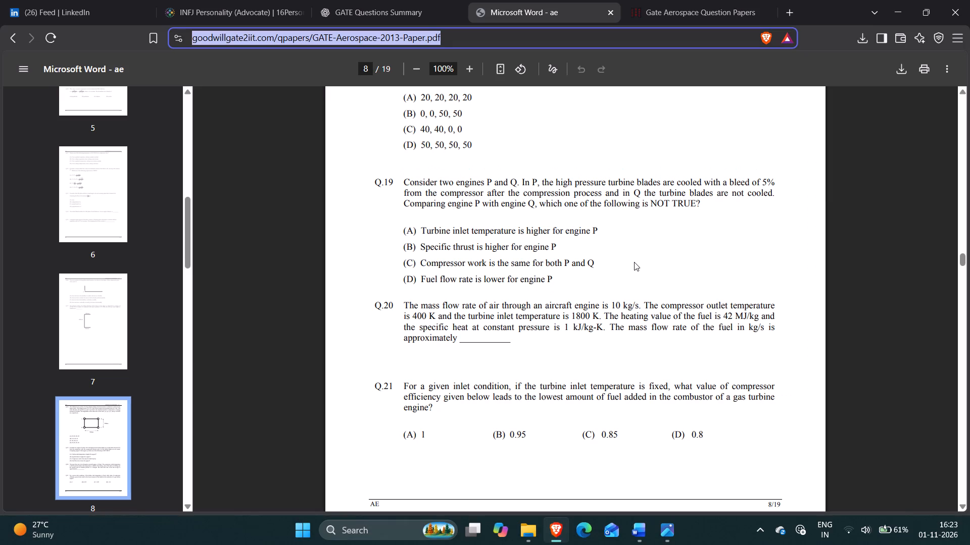
Recheck the match table and capture a screenshot of Q.20 on the aircraft engine's fuel mass flow rate.
scroll(633, 262, down, 1)
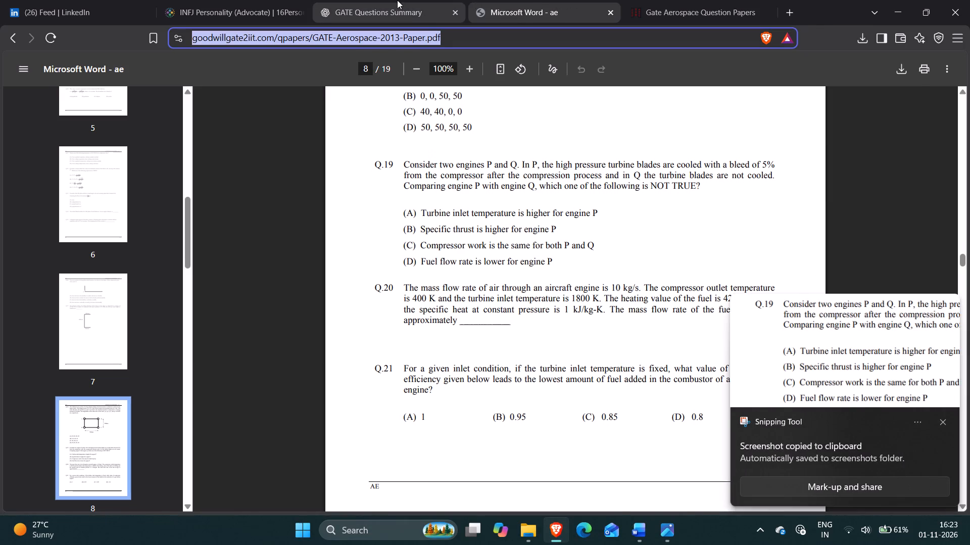
click(397, 0)
click(494, 0)
scroll(469, 330, down, 1)
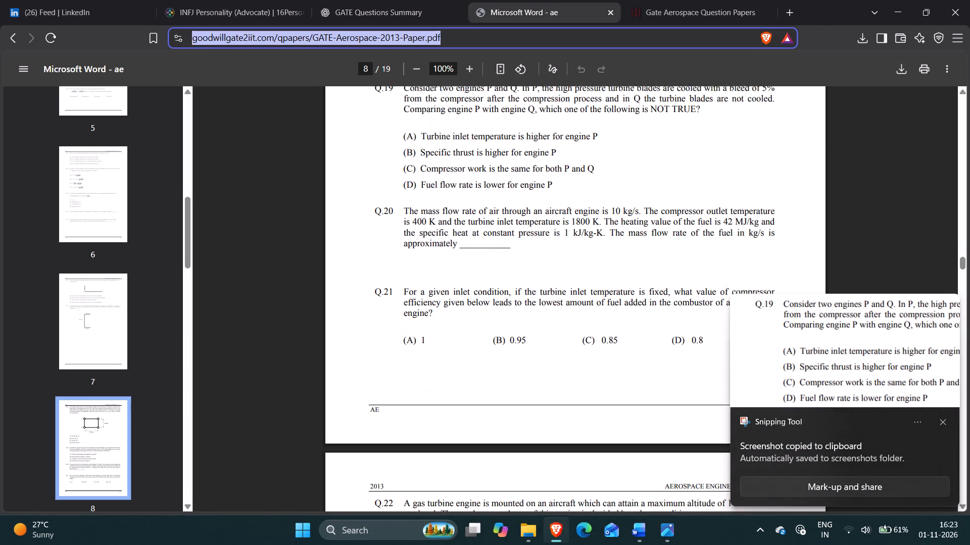
scroll(469, 330, down, 1)
key(Print)
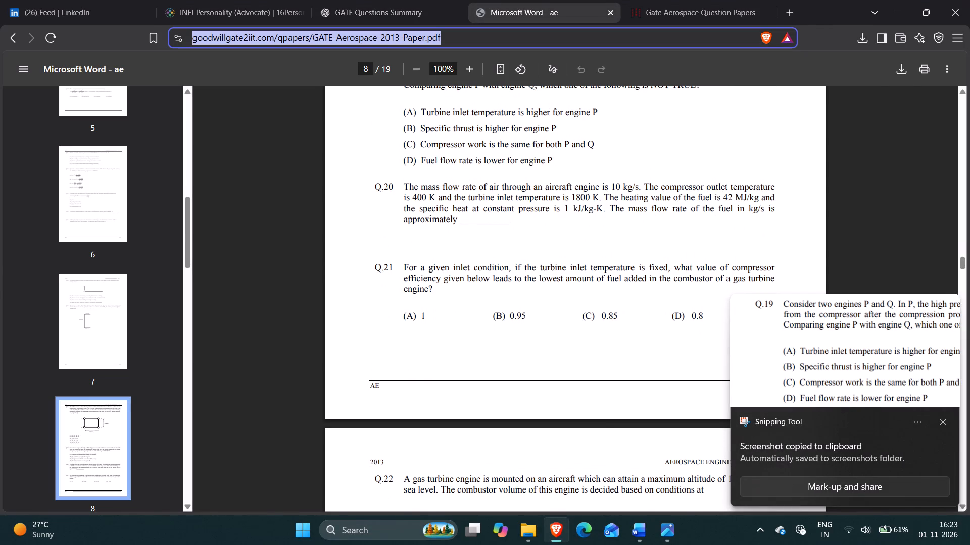
click(375, 173)
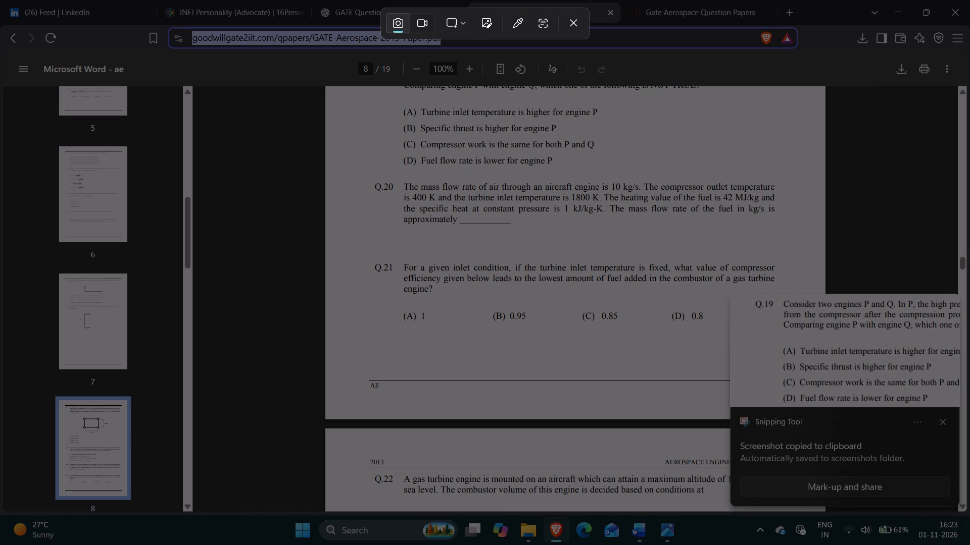
drag(364, 176, 777, 242)
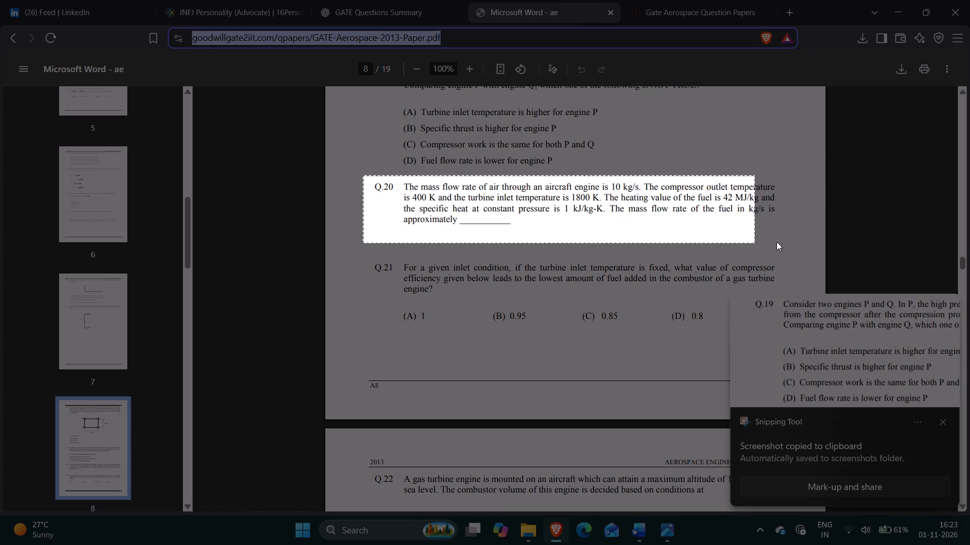
drag(777, 242, 787, 249)
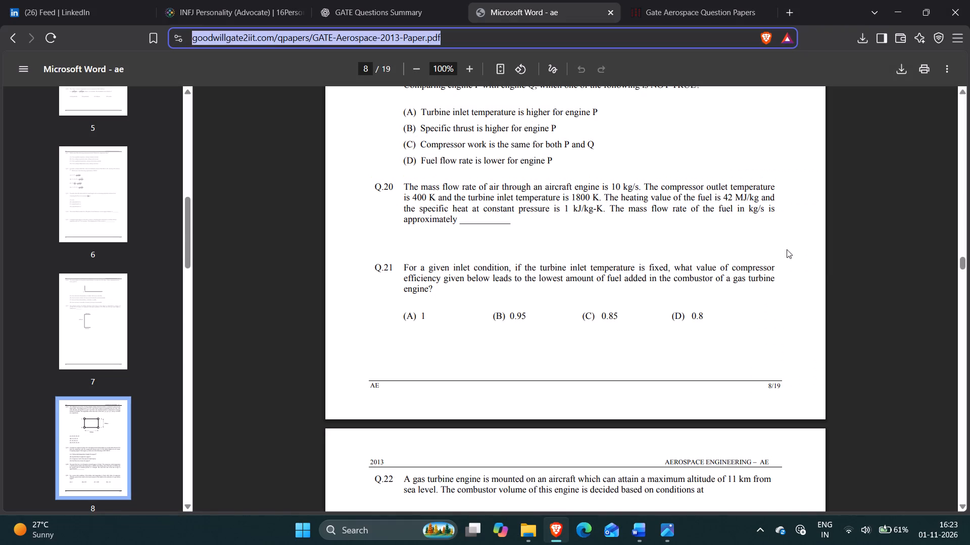
Recheck the 2013 match table and capture a screenshot of Q.21 on compressor efficiency and combustor fuel, with its four options.
scroll(561, 295, down, 1)
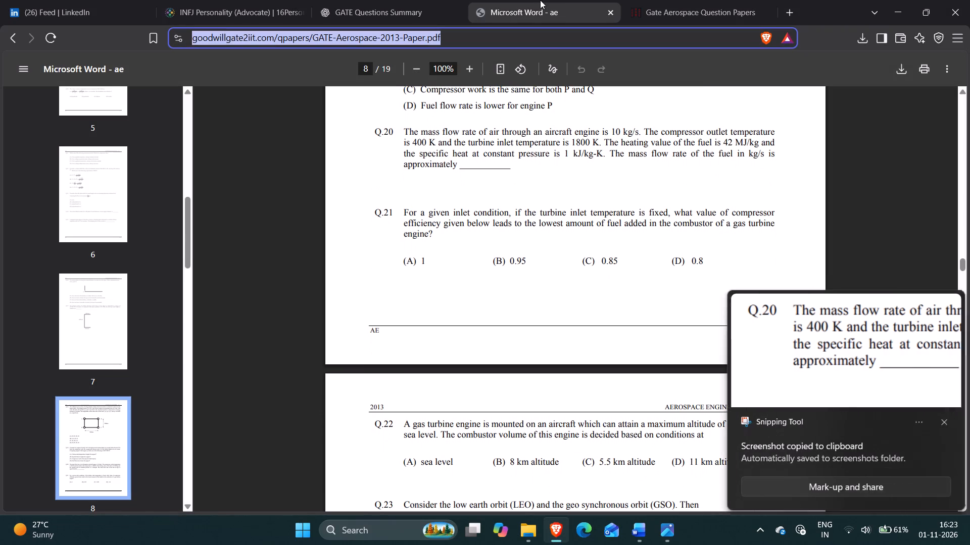
click(540, 0)
click(426, 0)
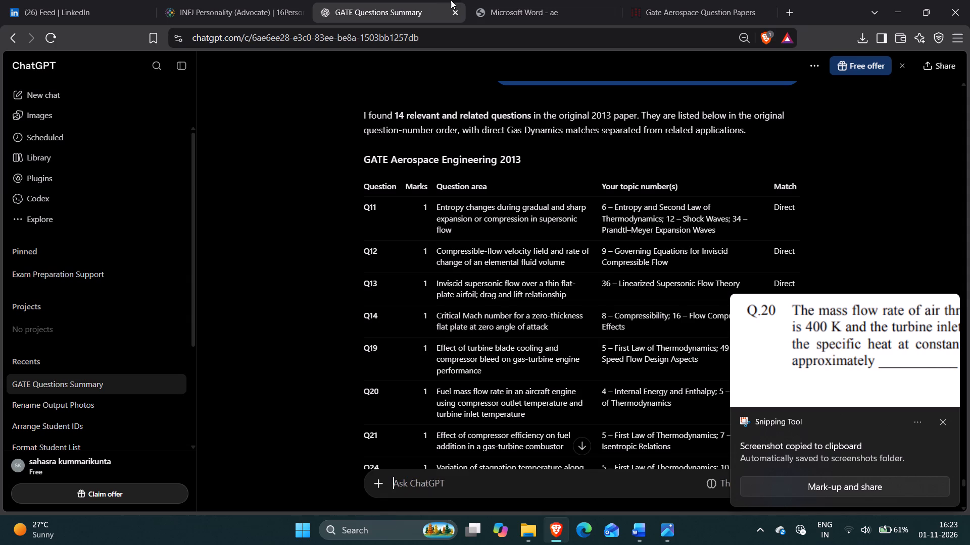
click(550, 0)
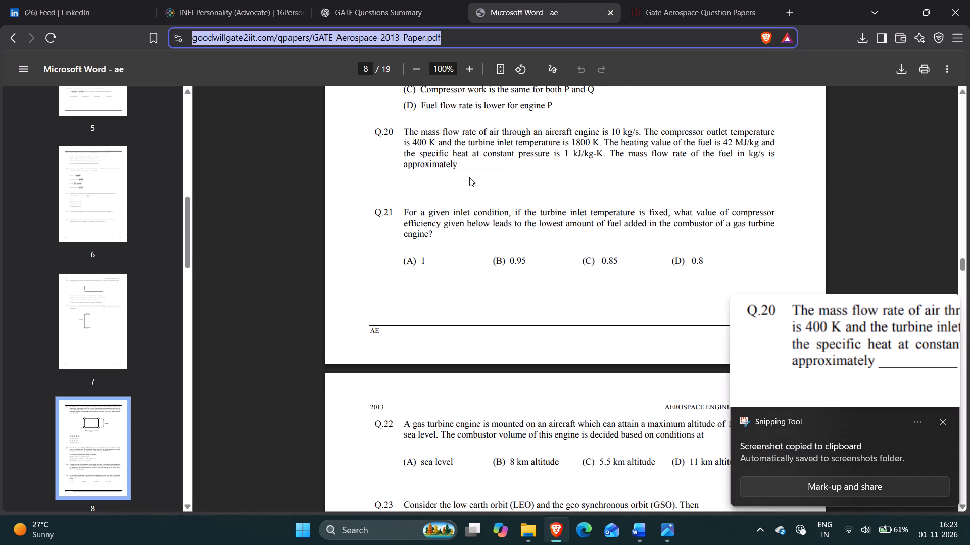
scroll(451, 257, down, 1)
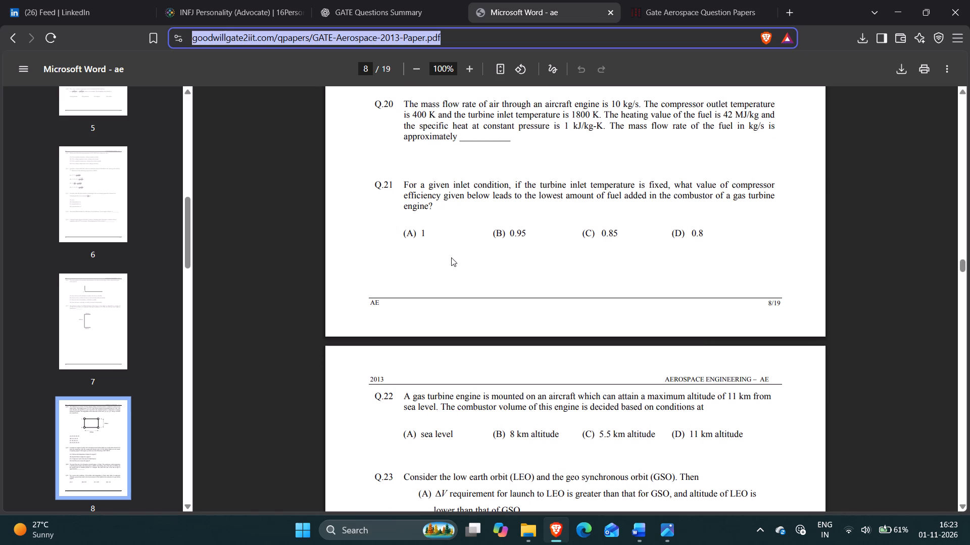
key(Print)
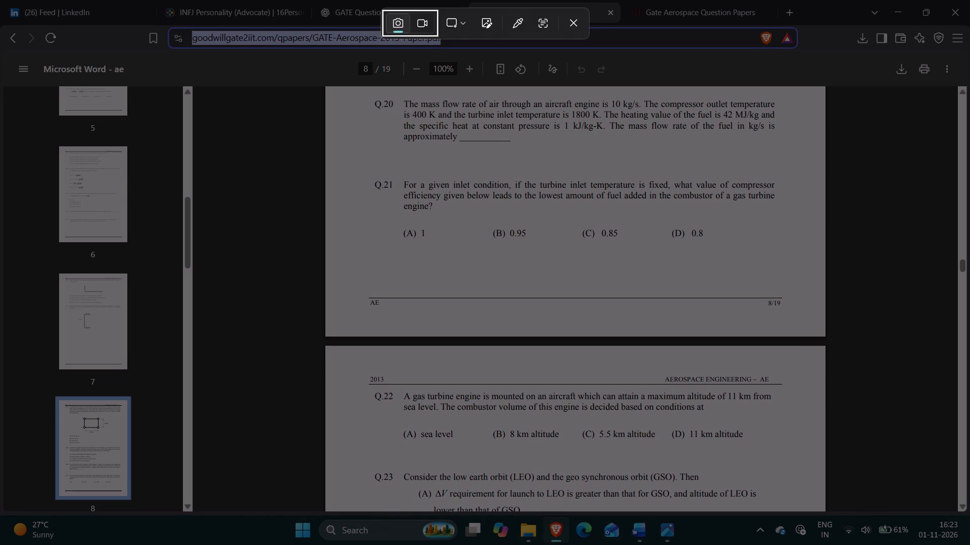
drag(368, 169, 770, 265)
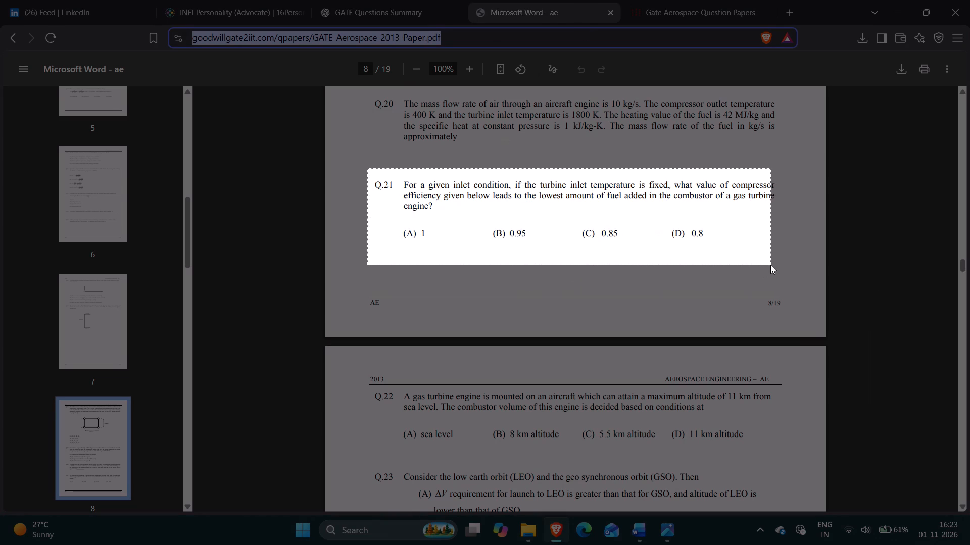
drag(770, 265, 779, 265)
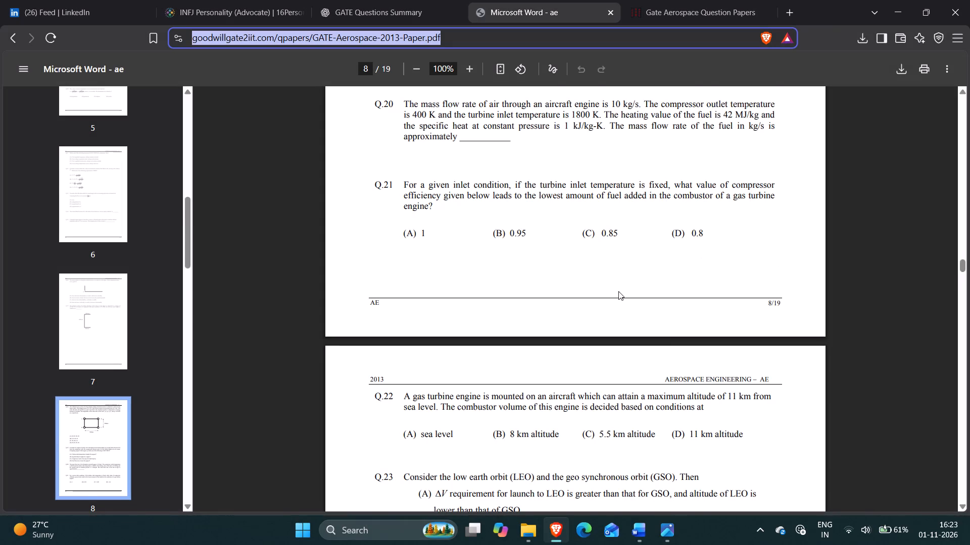
Go on to page 11 of the 2013 paper and capture a screenshot of Q.32 on the straight wing's roll stability derivative.
scroll(618, 291, down, 5)
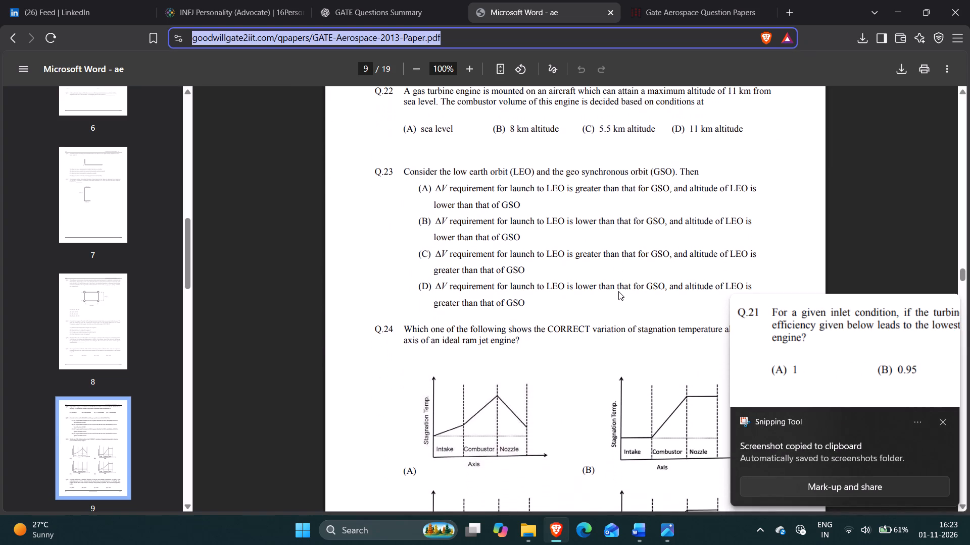
scroll(618, 291, down, 5)
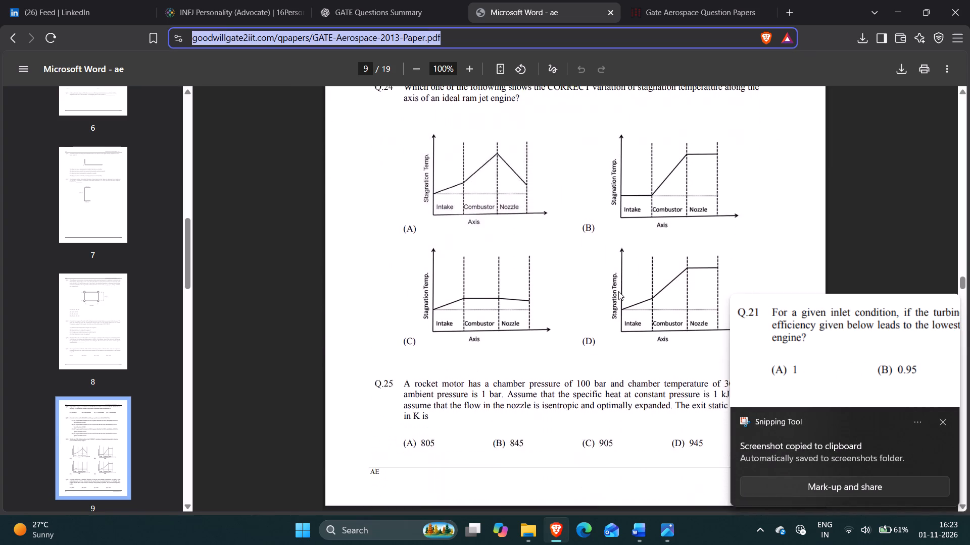
scroll(618, 291, down, 7)
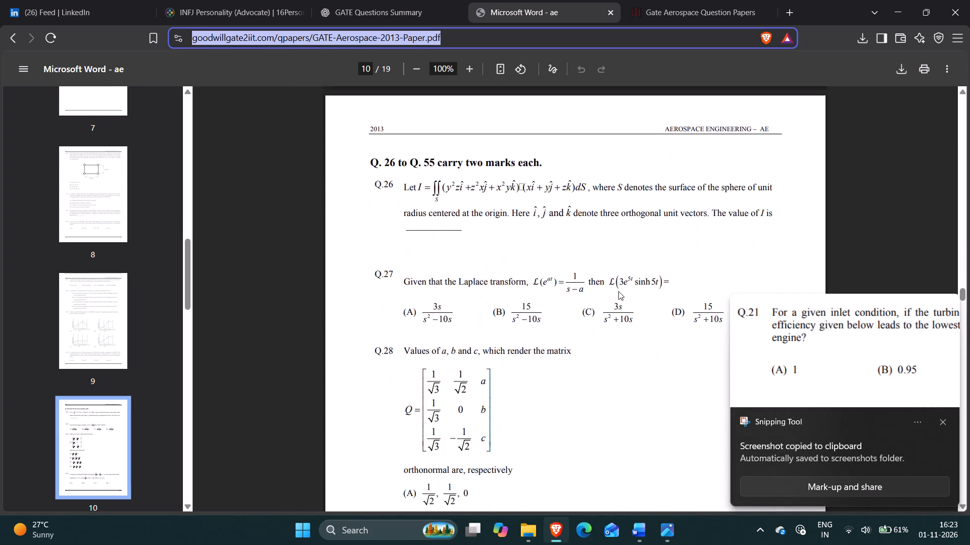
scroll(618, 291, down, 8)
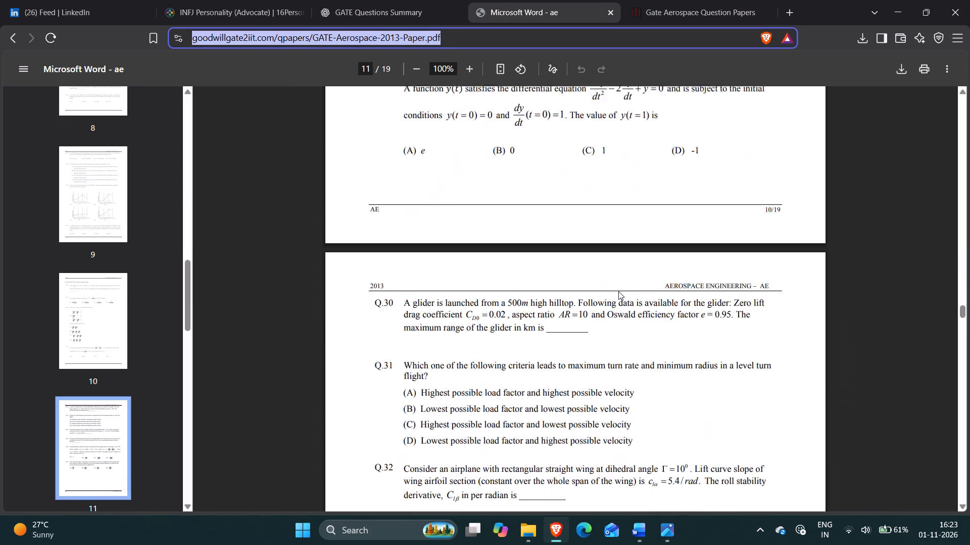
scroll(618, 291, down, 3)
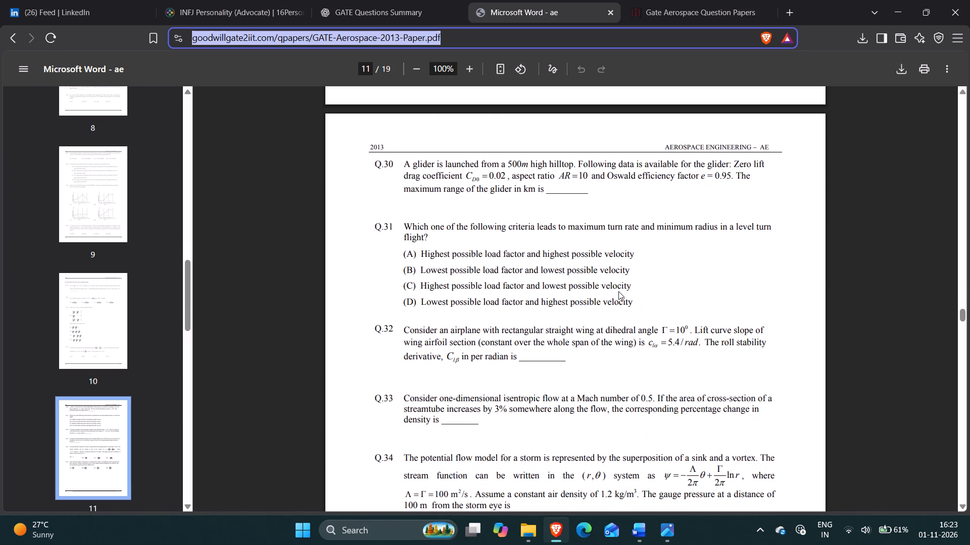
scroll(618, 291, down, 2)
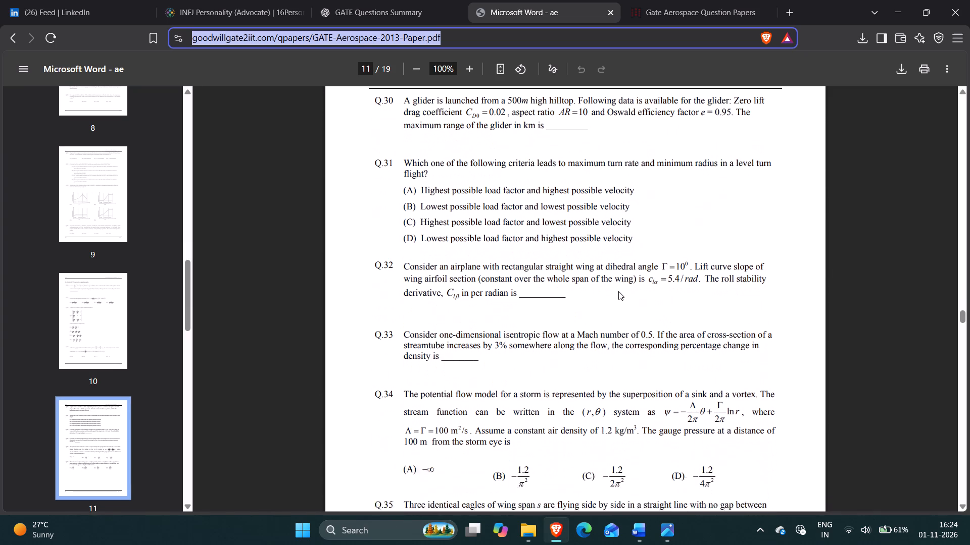
scroll(618, 291, down, 1)
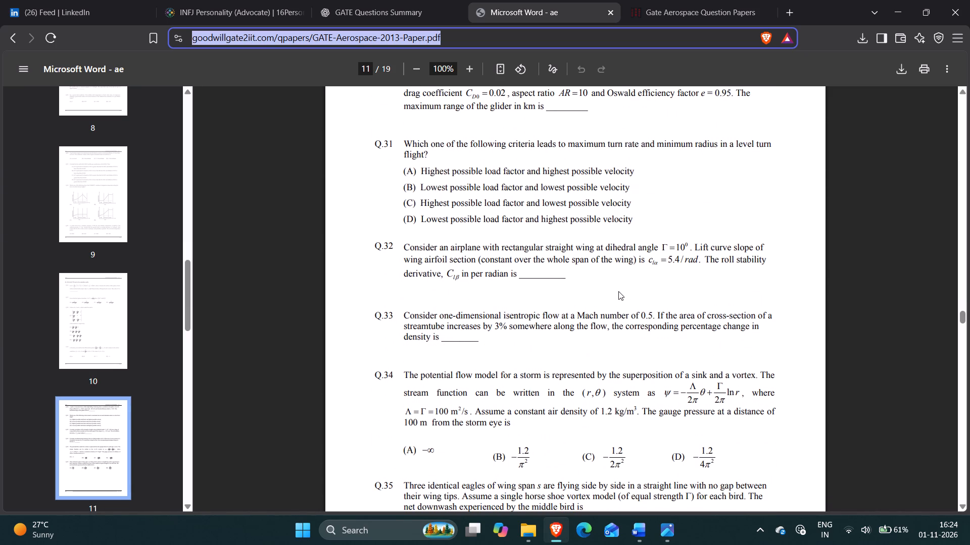
key(Print)
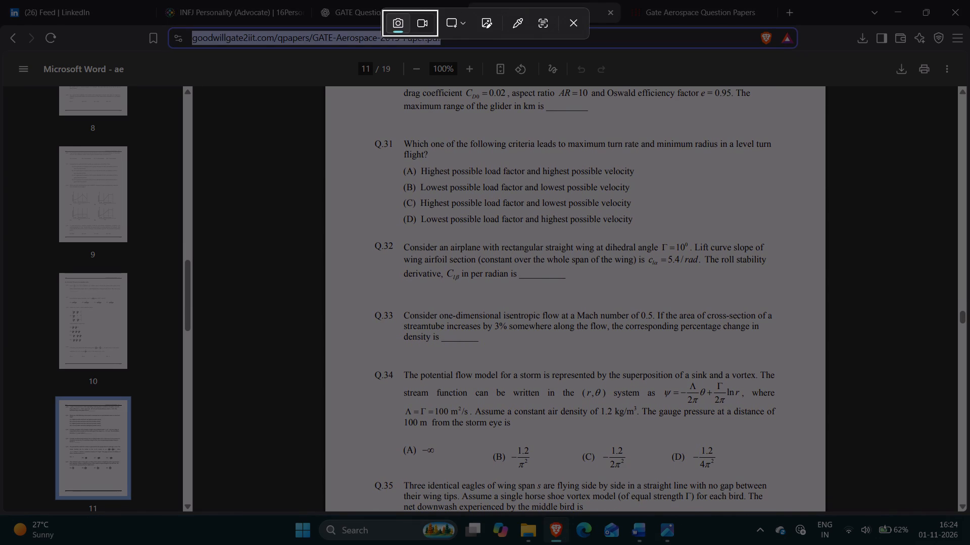
drag(365, 231, 756, 285)
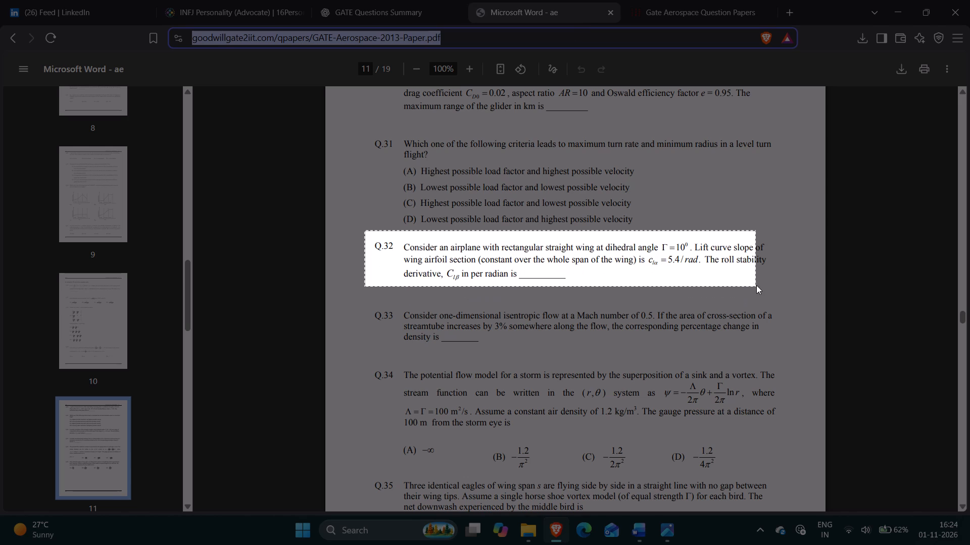
drag(756, 285, 774, 301)
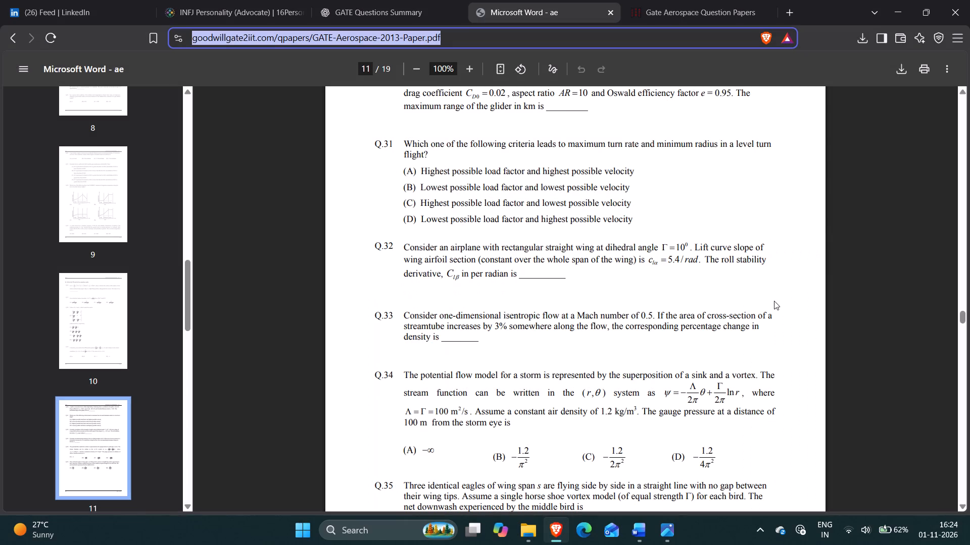
Capture a screenshot of Q.34 on the potential flow model of a storm, including its four options.
scroll(545, 397, down, 4)
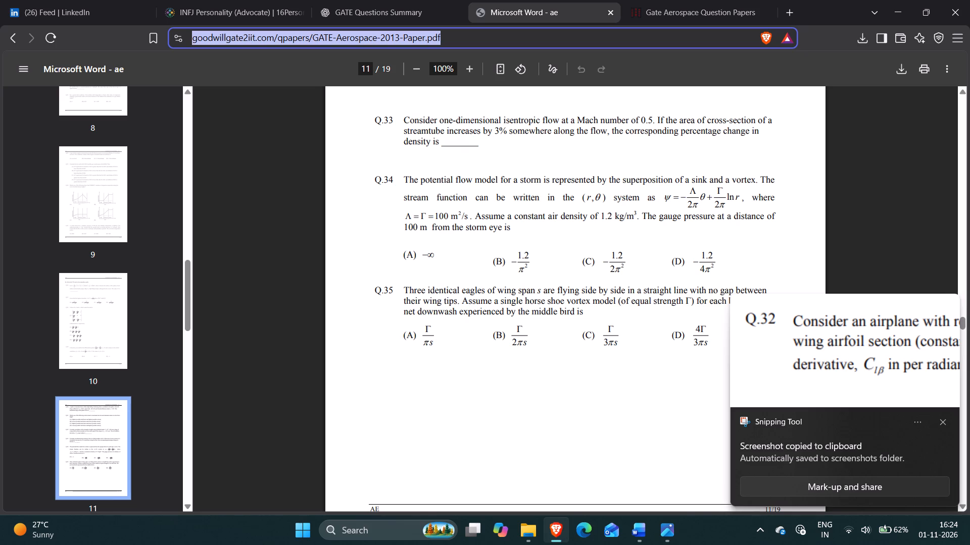
key(Print)
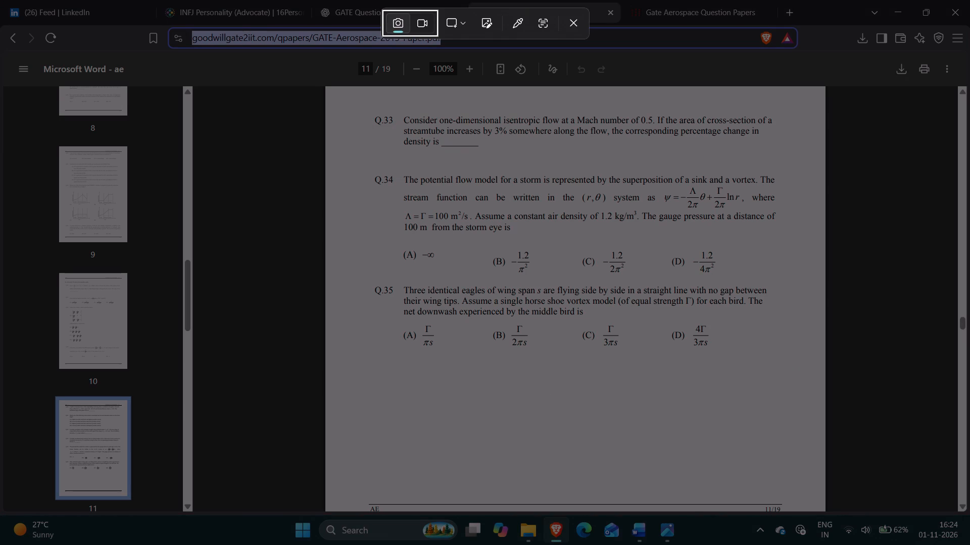
click(365, 170)
click(587, 311)
drag(368, 173, 777, 277)
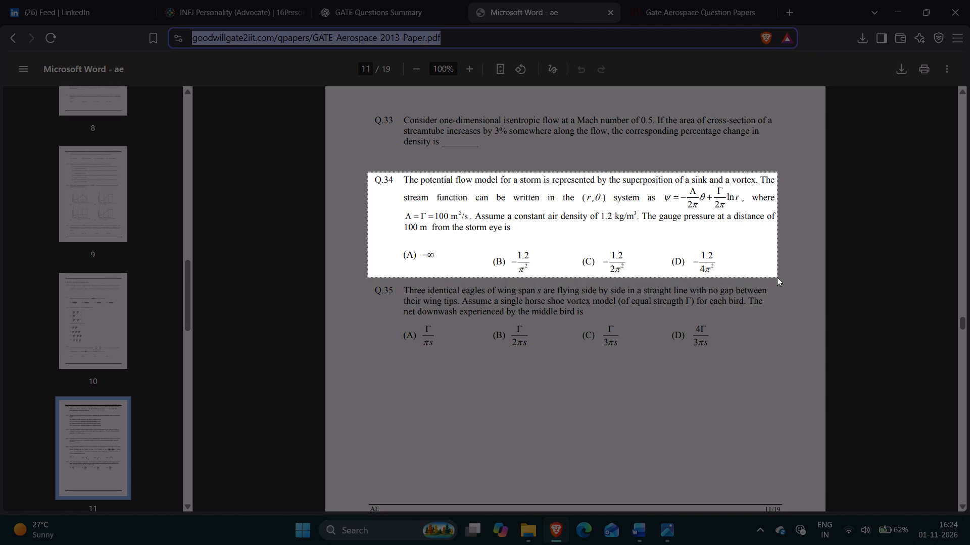
drag(777, 277, 776, 278)
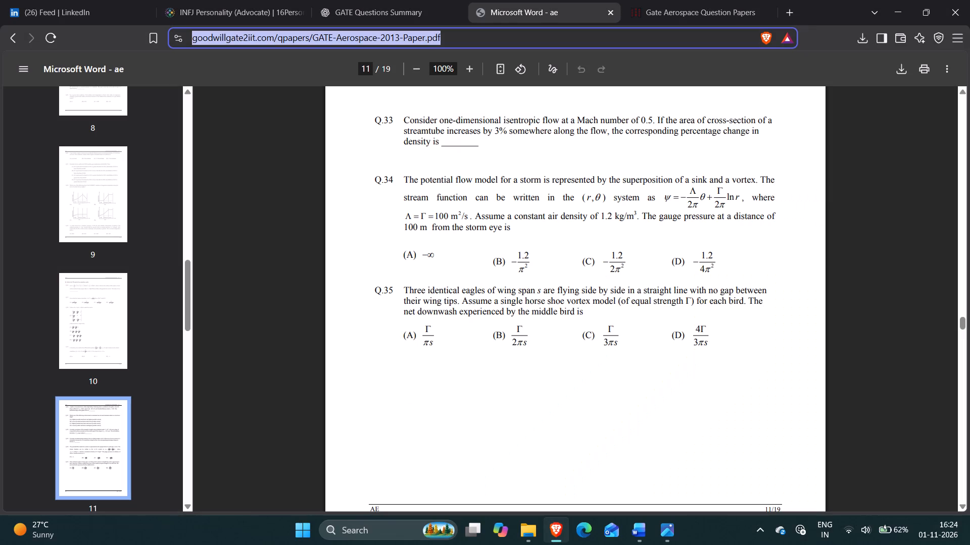
Capture a screenshot of Q.36 on flow past a cylinder, including the streamline figure and its four options.
scroll(643, 333, down, 4)
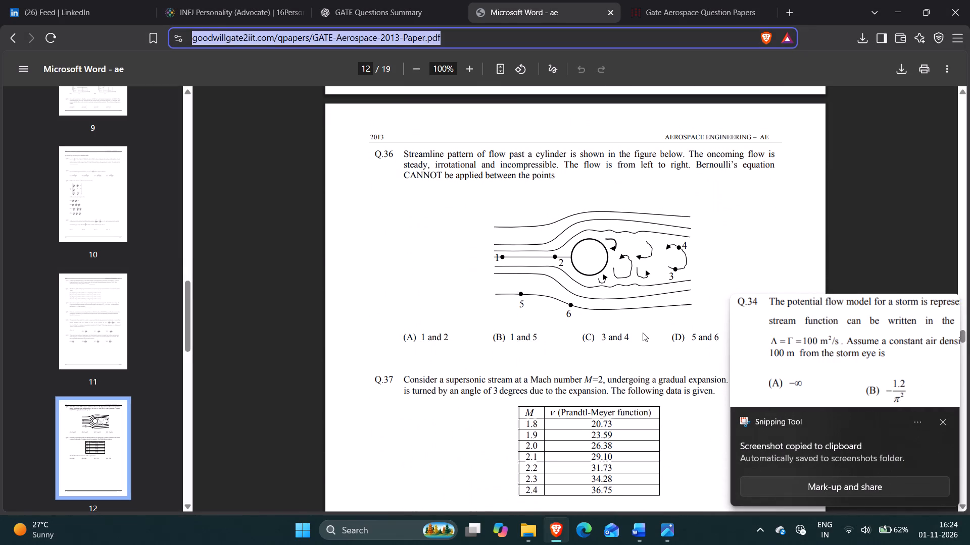
scroll(643, 333, down, 4)
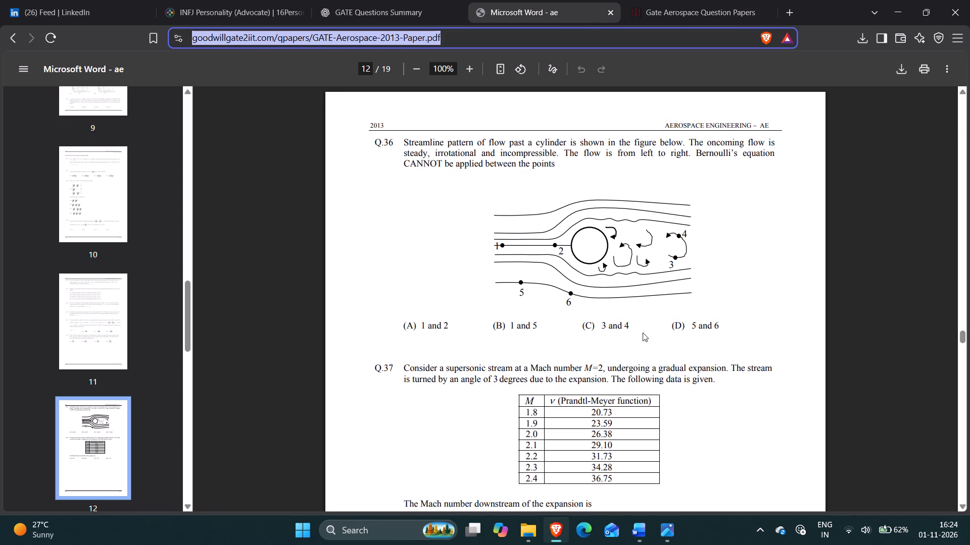
key(Print)
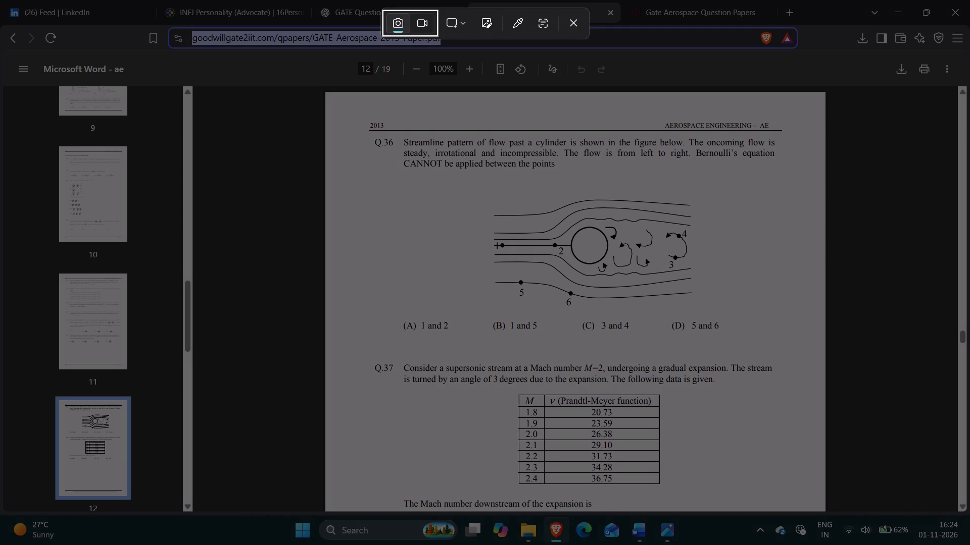
drag(370, 133, 771, 336)
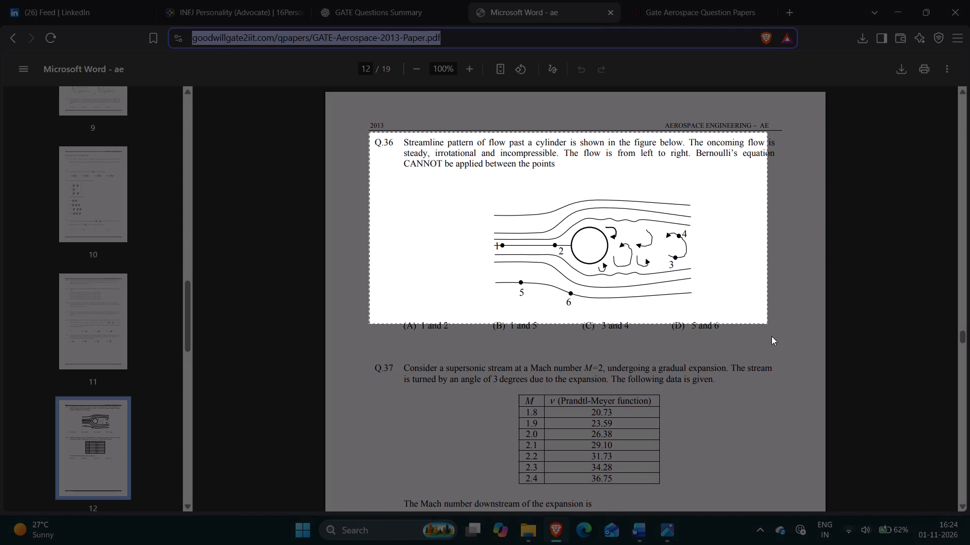
drag(771, 336, 780, 339)
Capture a screenshot of Q.37 on the gradual expansion of a Mach 2 stream, including the Prandtl-Meyer table and options.
scroll(780, 339, down, 3)
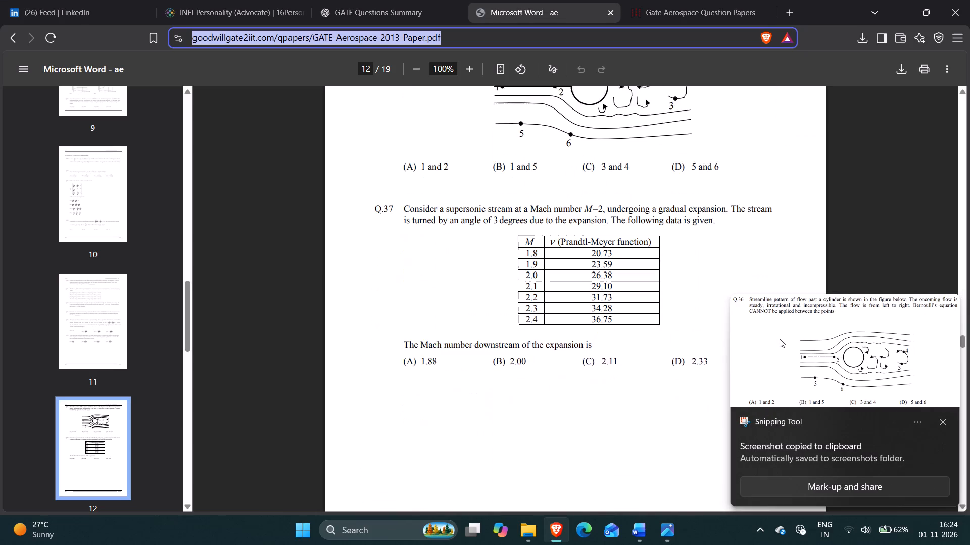
scroll(780, 339, down, 3)
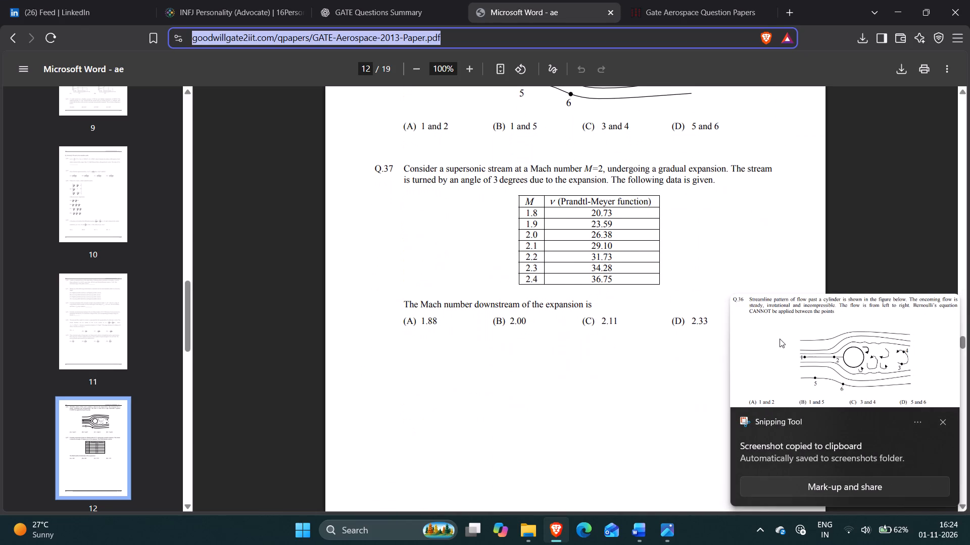
key(Print)
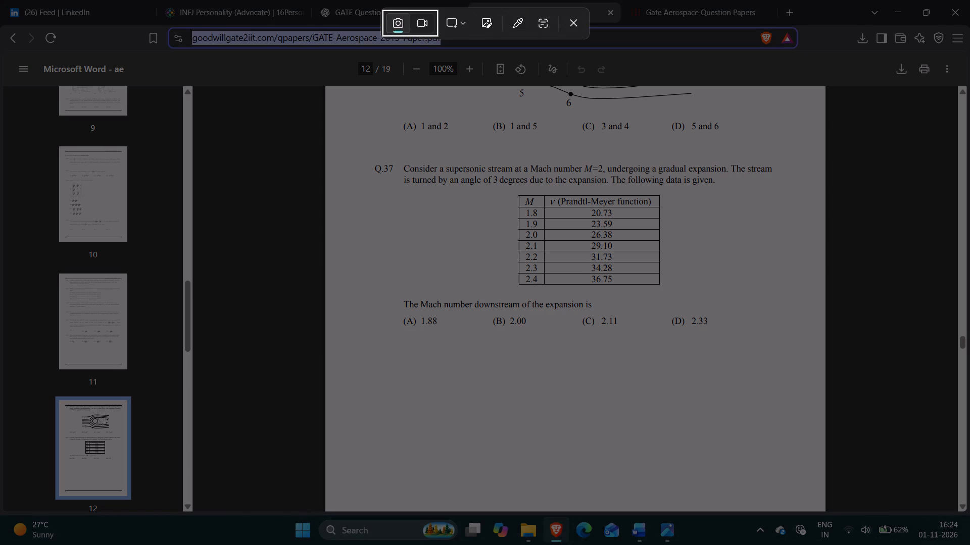
drag(366, 156, 768, 349)
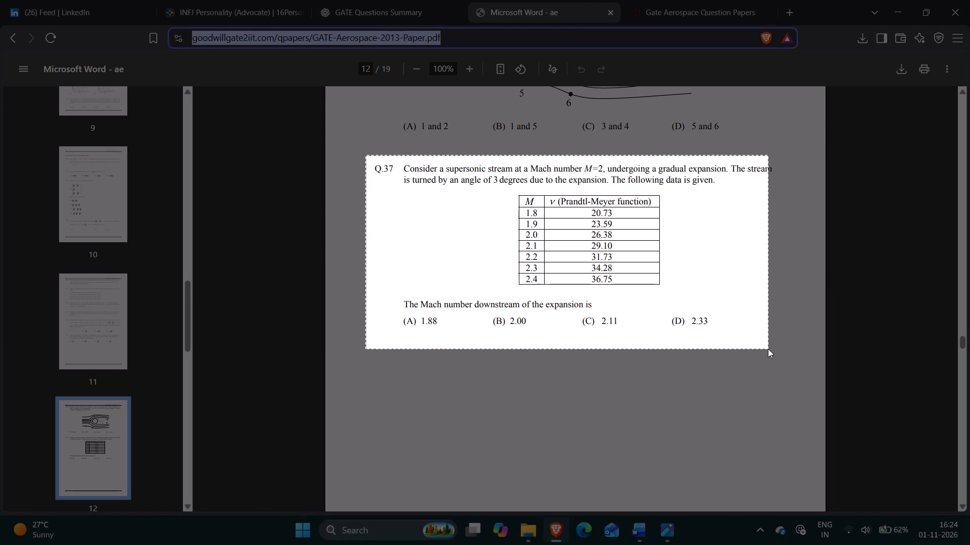
drag(768, 349, 778, 340)
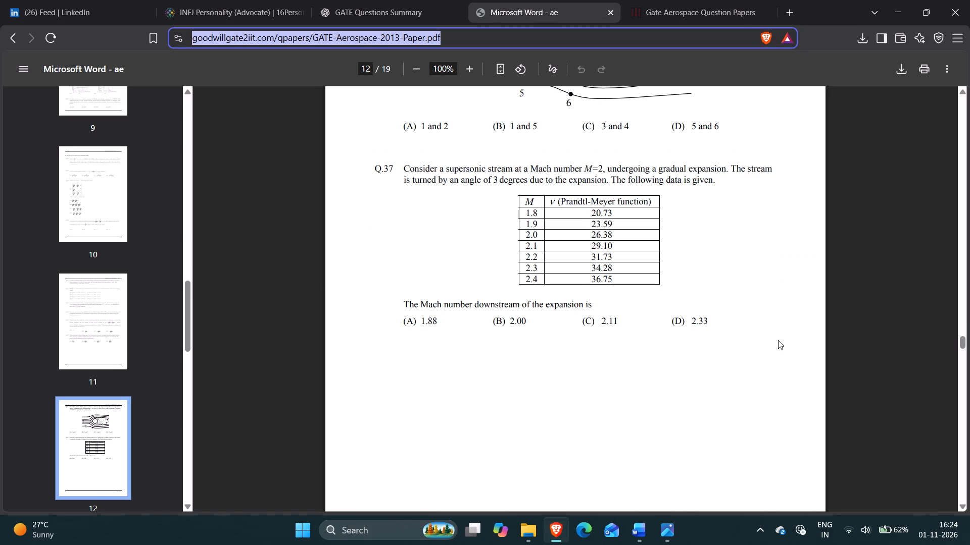
Continue past Q.37 in the 2013 paper to look for the next relevant question.
scroll(778, 340, down, 9)
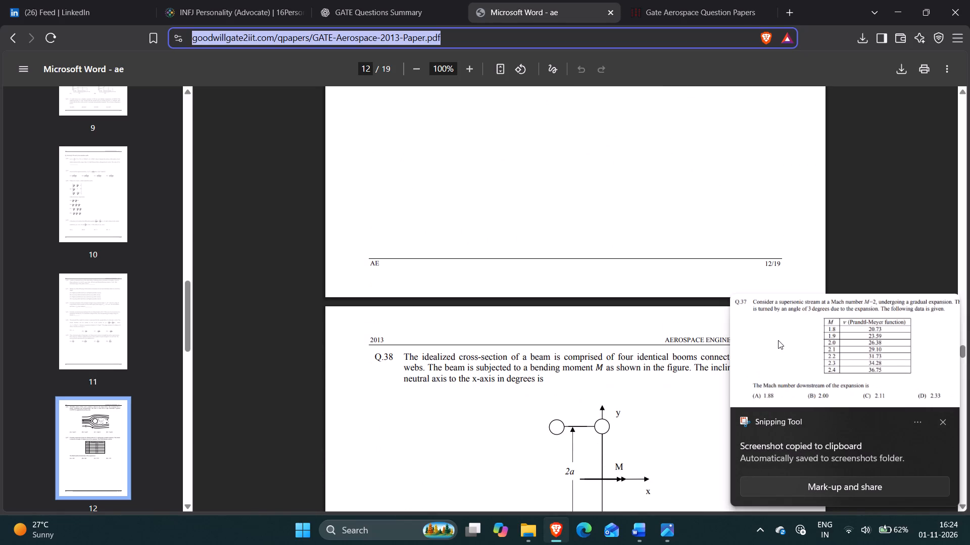
scroll(778, 340, down, 2)
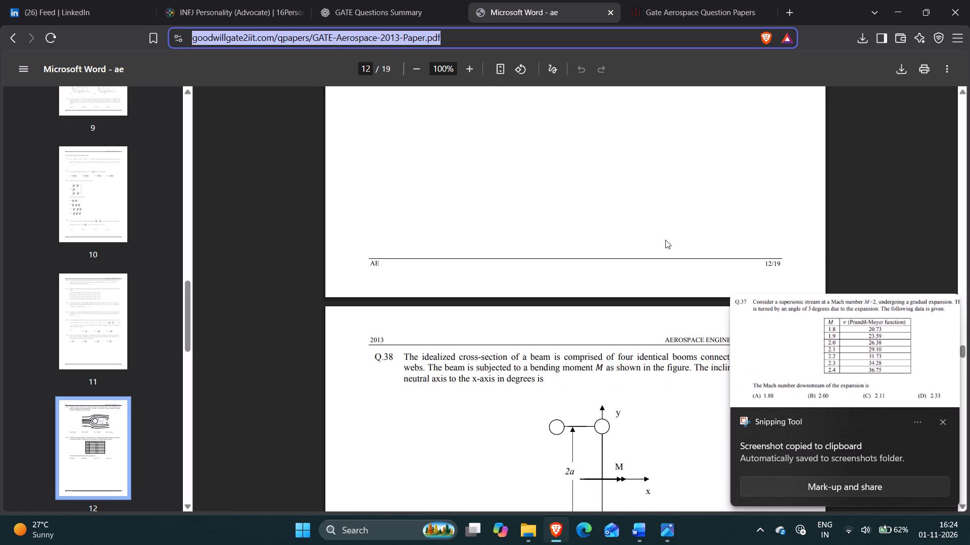
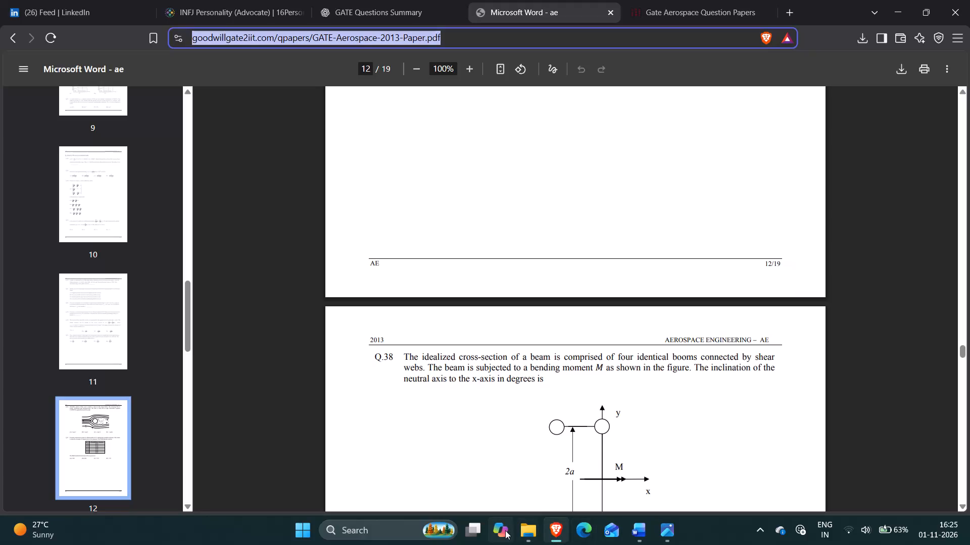
Review the captured question screenshots in the Screenshots folder one by one, from Q.11 through Q.37.
click(525, 536)
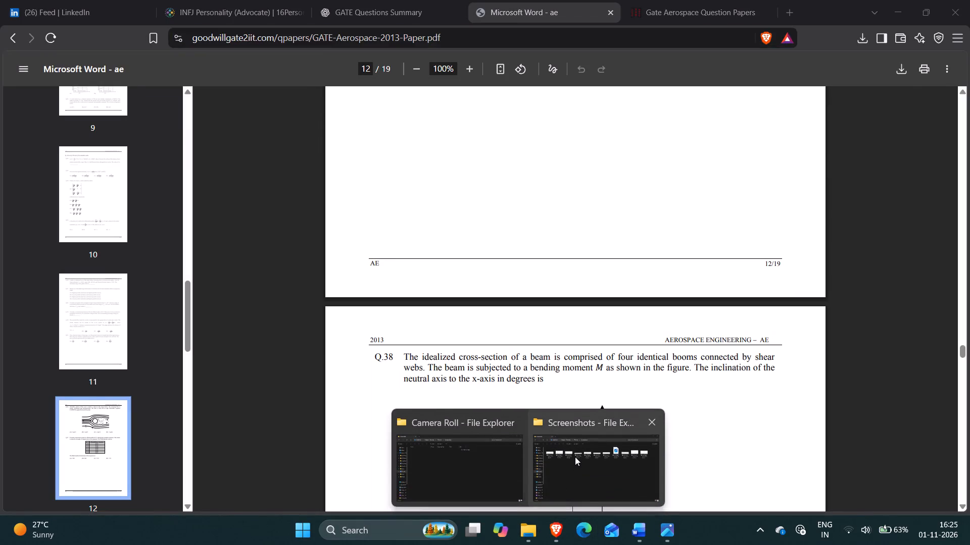
click(575, 457)
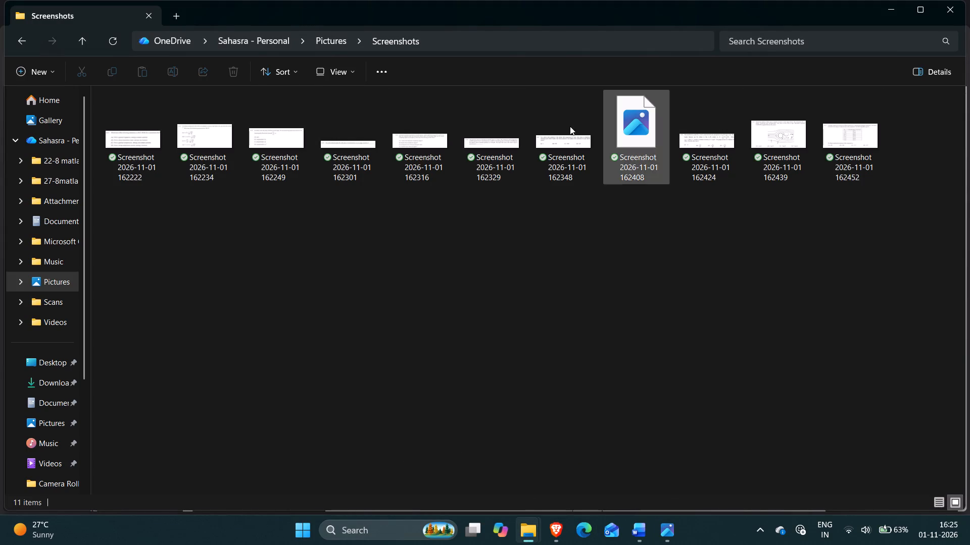
double_click(145, 144)
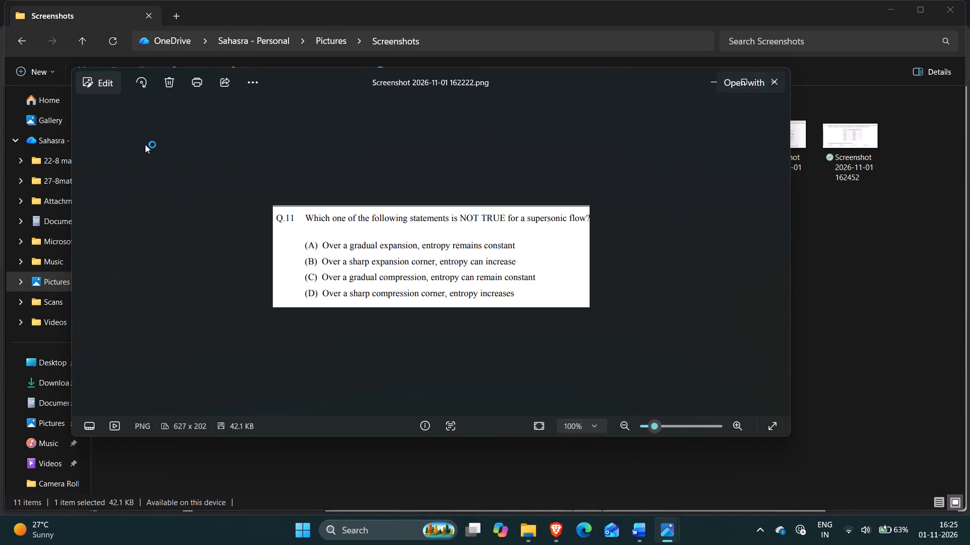
key(Right)
key(Right)
key(Right)
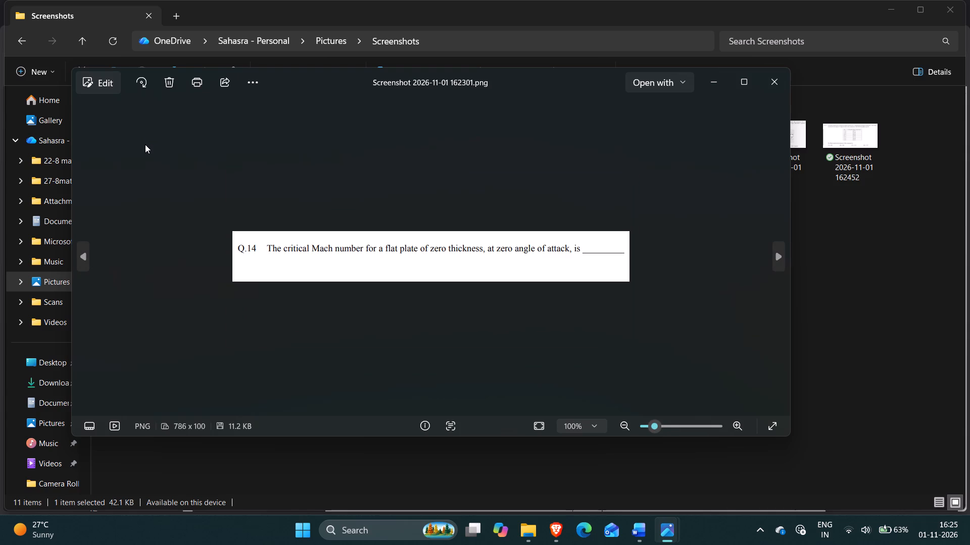
key(Left)
key(Right)
key(Right)
key(Right)
key(Right)
key(Right)
key(Right)
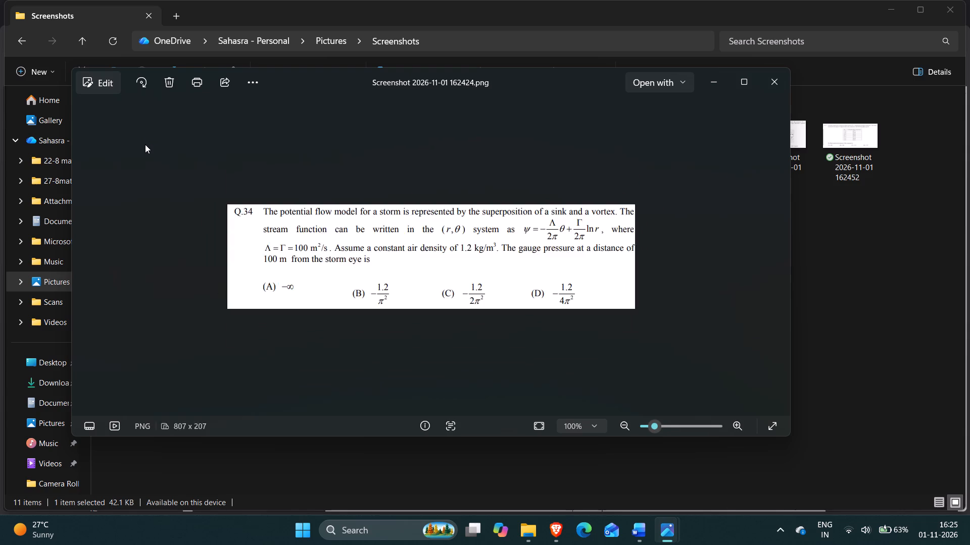
key(Right)
key(Right)
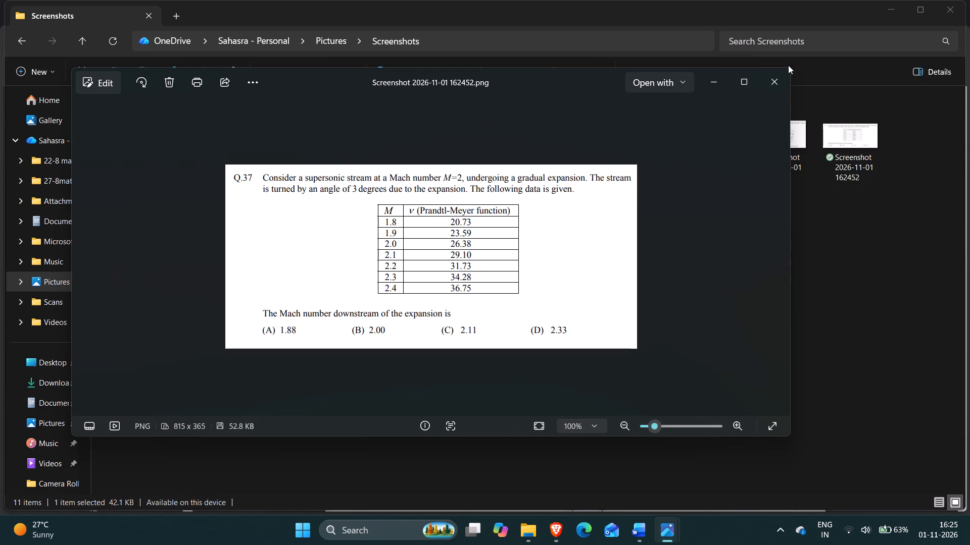
click(770, 81)
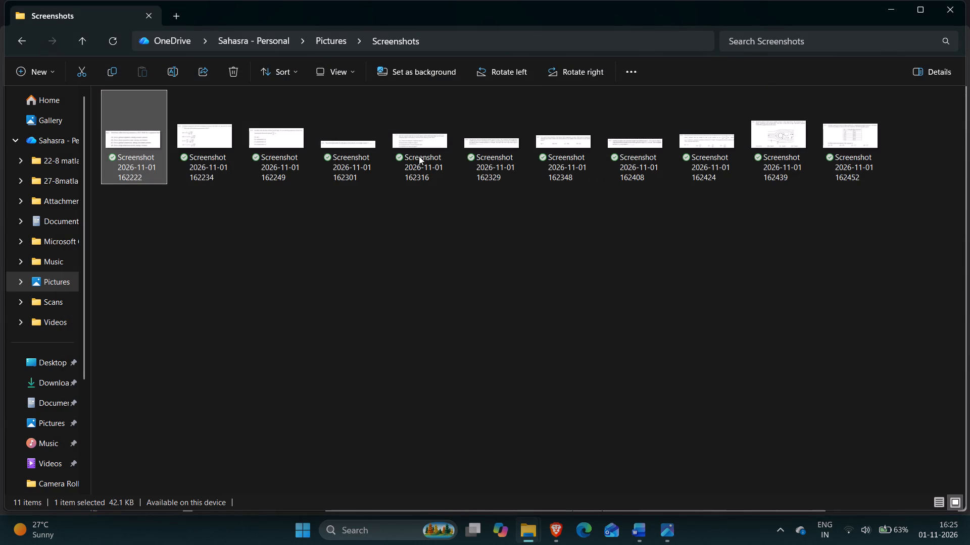
click(221, 140)
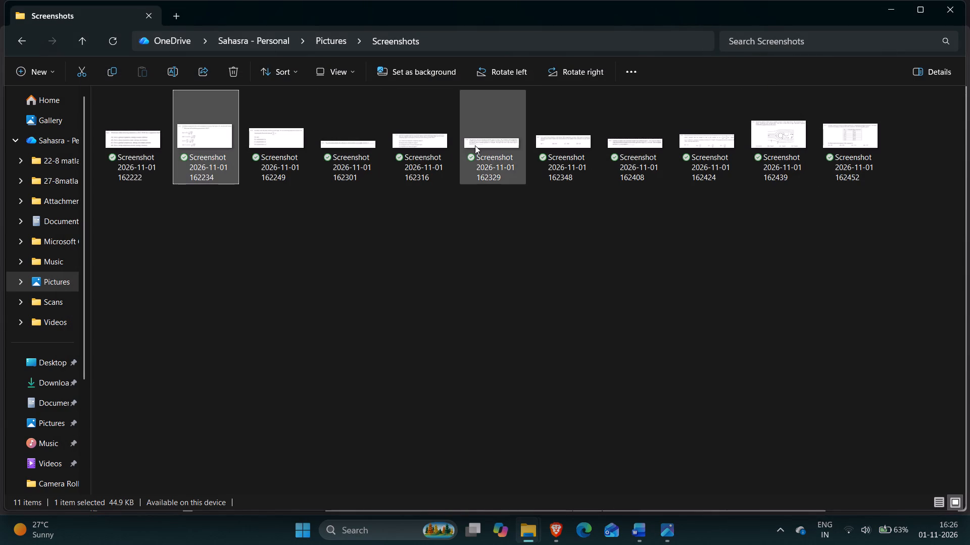
click(133, 150)
click(231, 79)
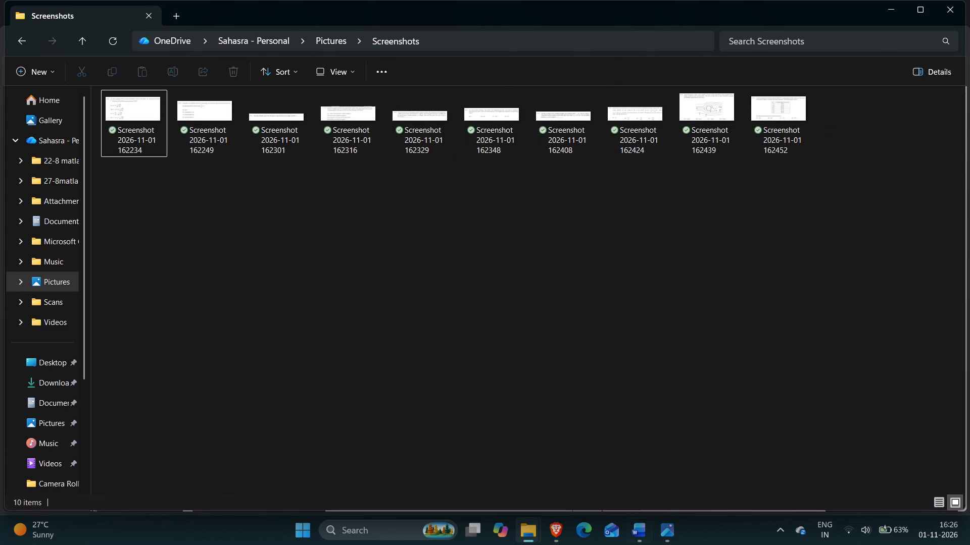
click(647, 535)
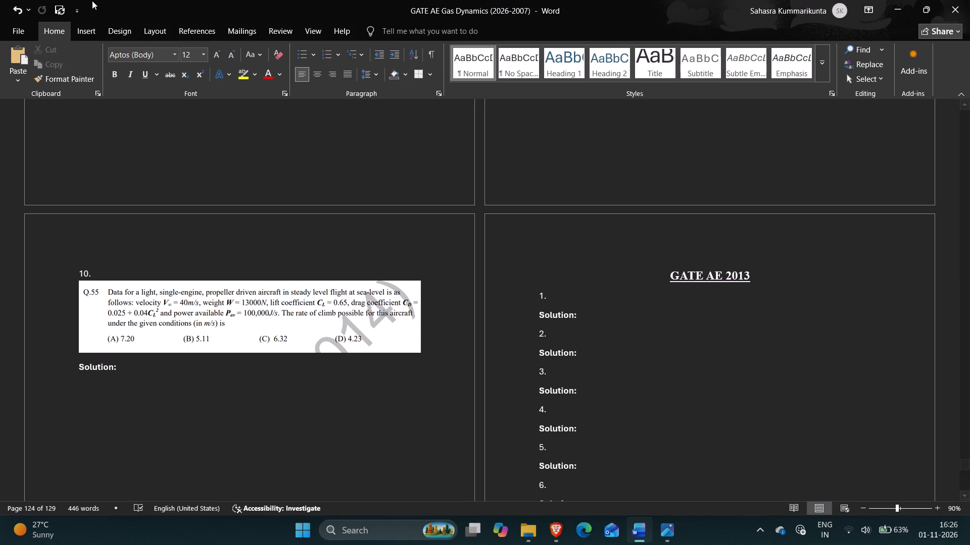
click(84, 27)
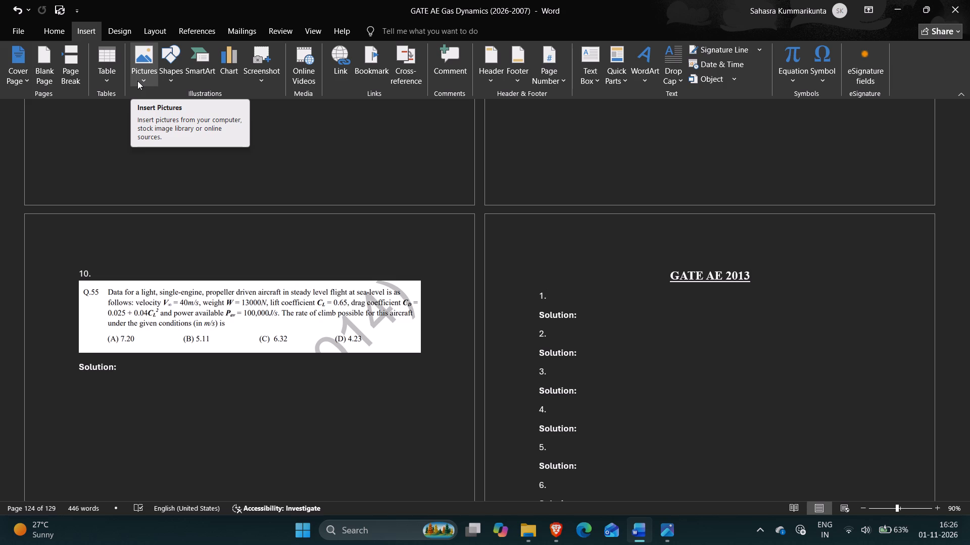
click(137, 81)
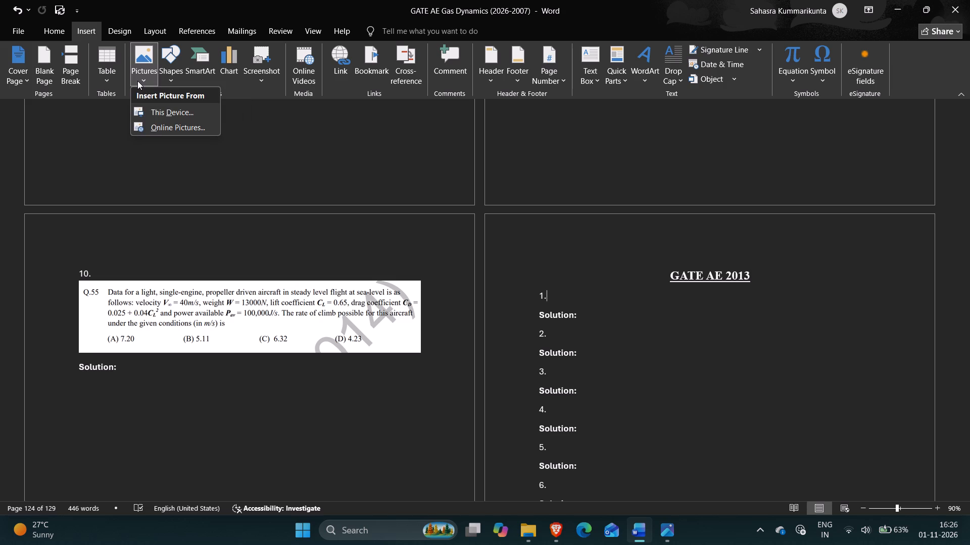
click(164, 112)
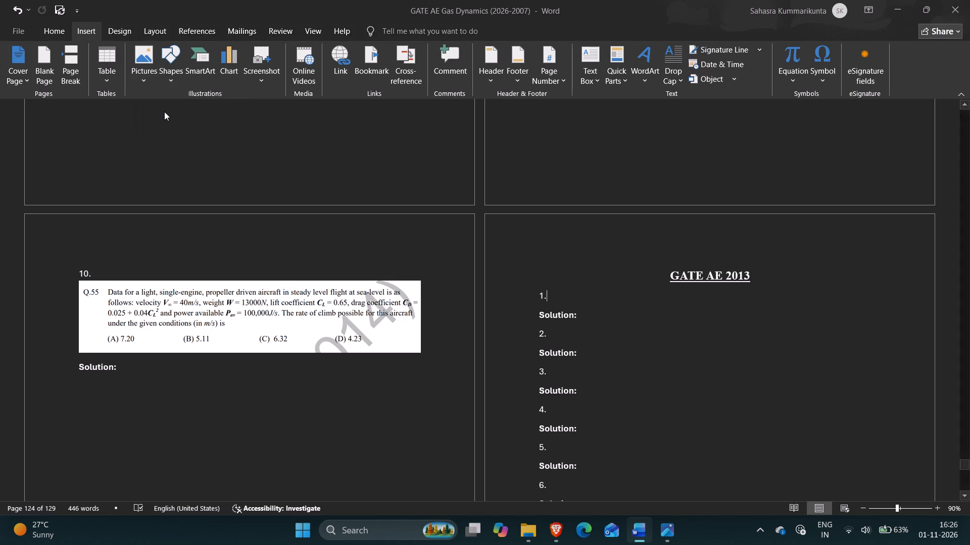
click(153, 136)
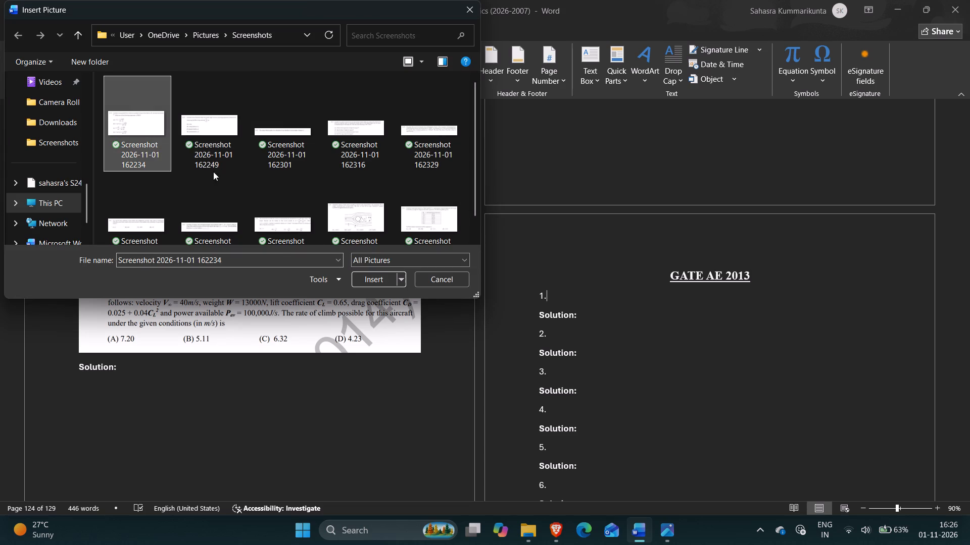
click(387, 279)
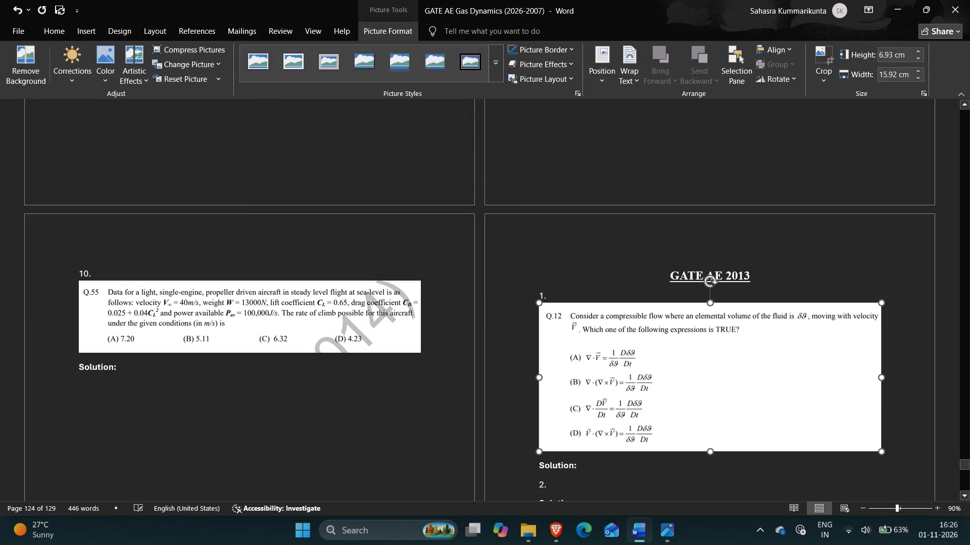
scroll(626, 425, down, 1)
click(587, 382)
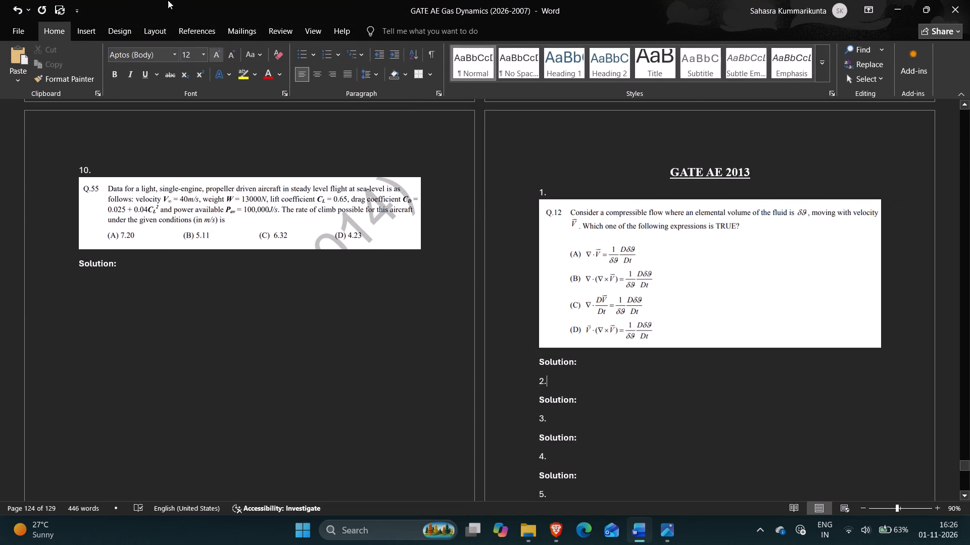
click(81, 32)
click(146, 78)
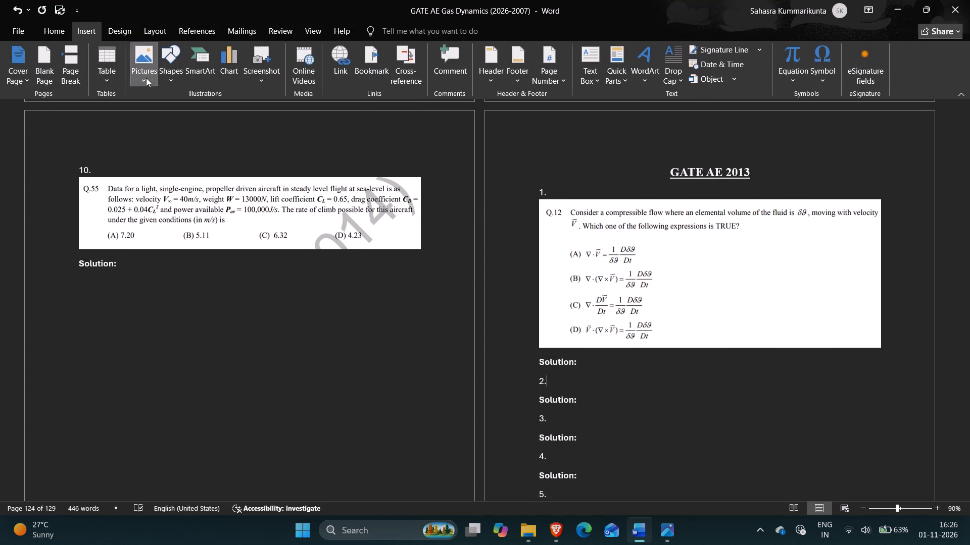
click(158, 110)
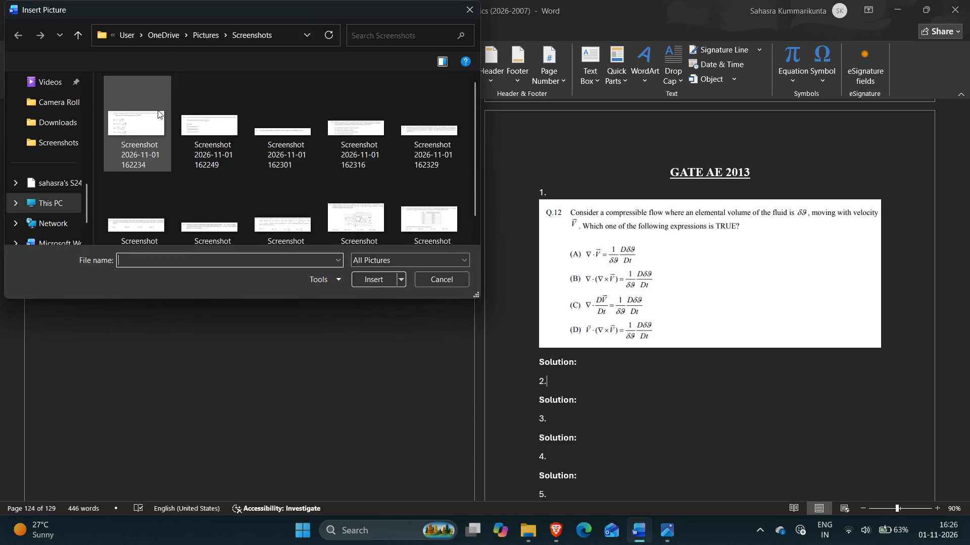
click(195, 140)
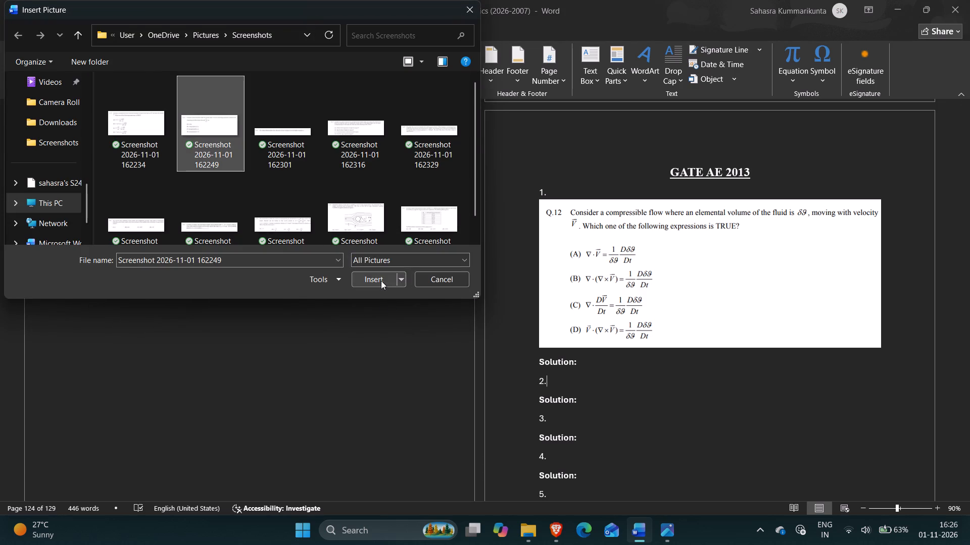
click(381, 281)
scroll(609, 415, down, 2)
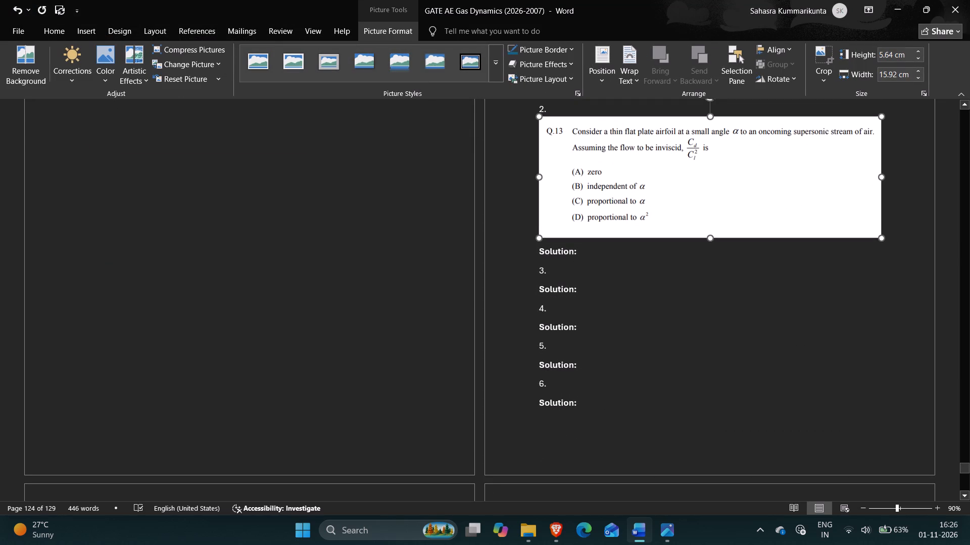
click(571, 268)
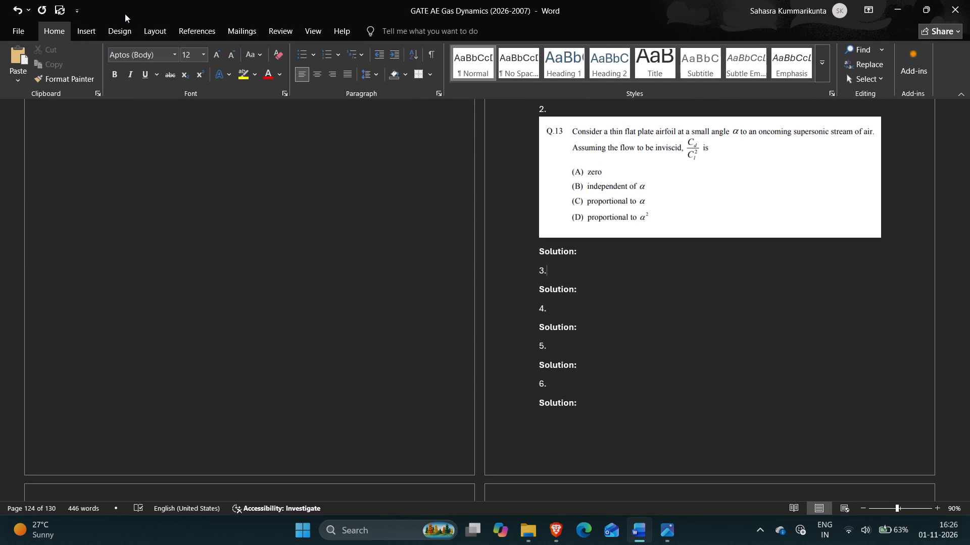
click(96, 29)
click(134, 58)
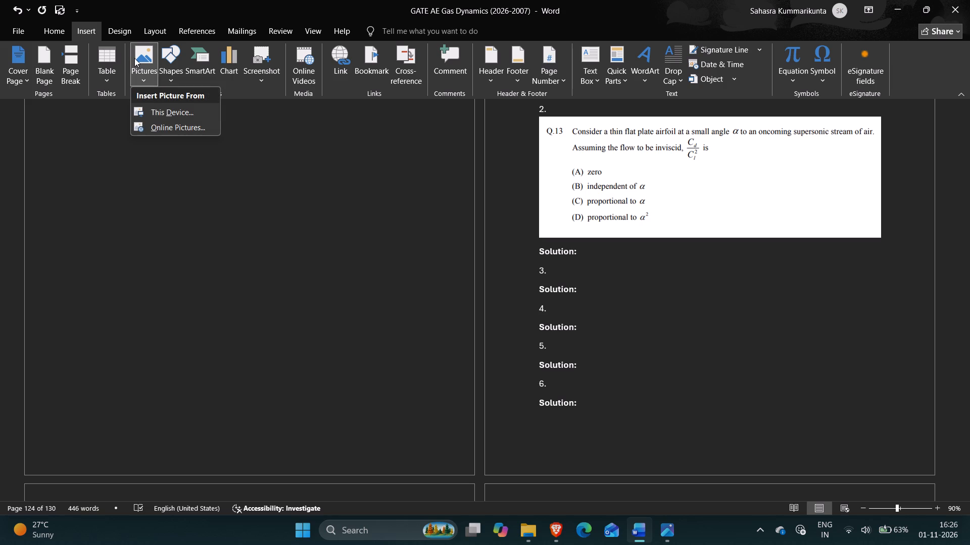
click(182, 105)
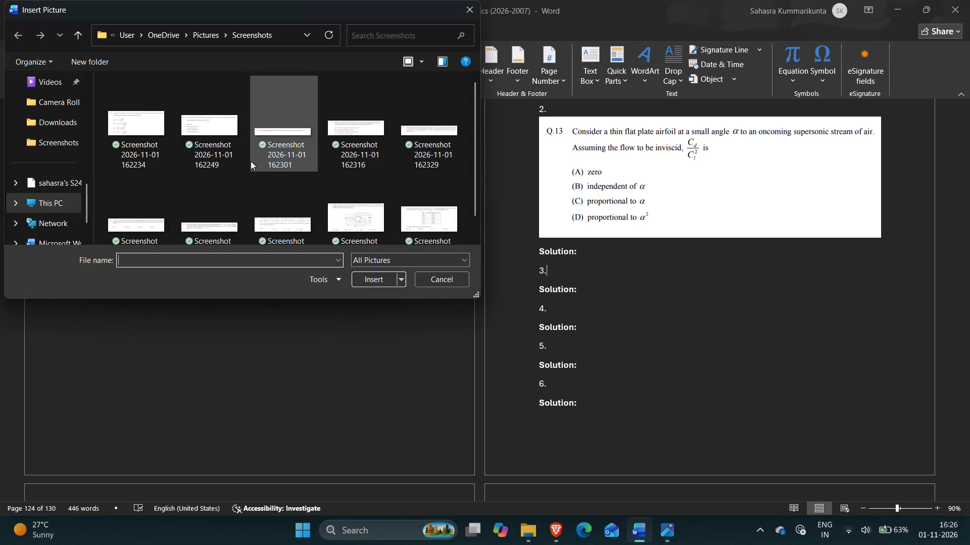
click(278, 136)
click(391, 277)
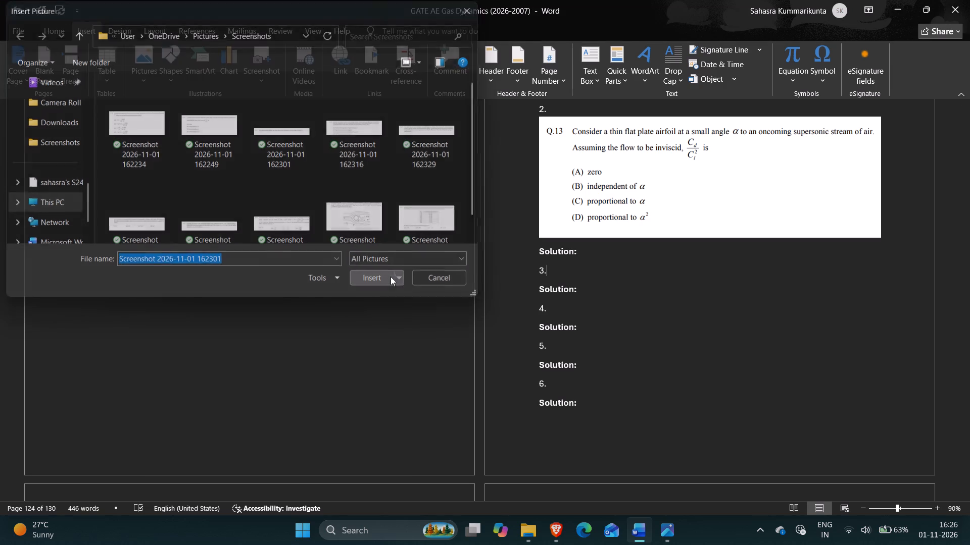
click(558, 346)
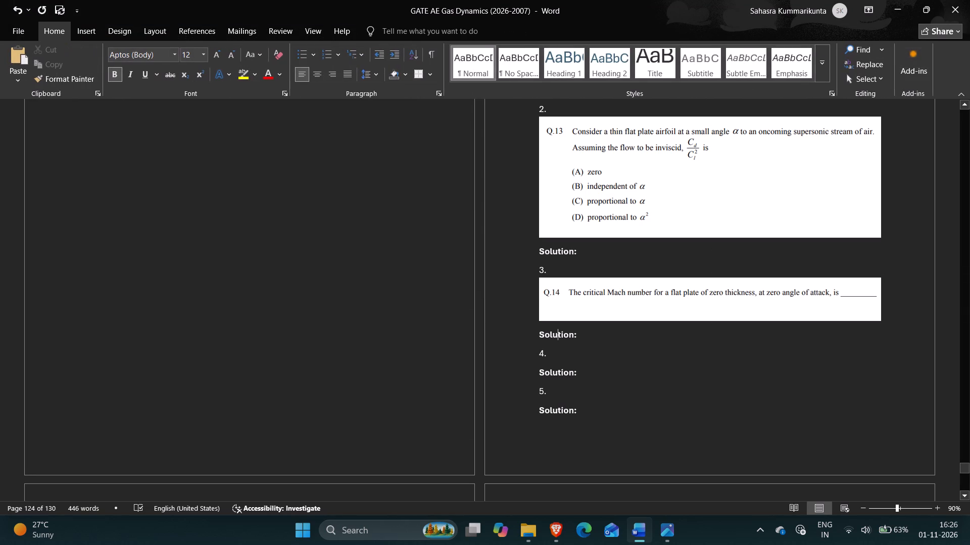
click(556, 352)
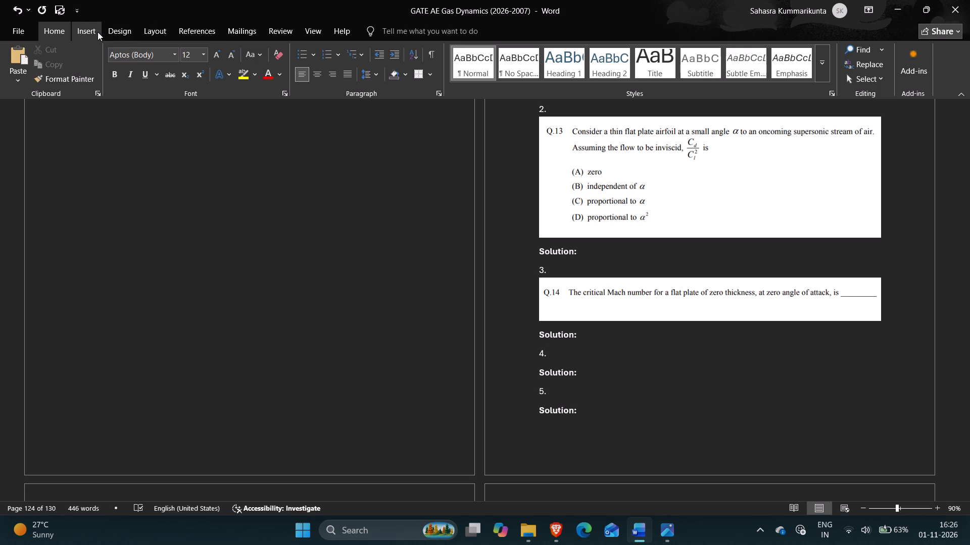
click(98, 32)
click(147, 72)
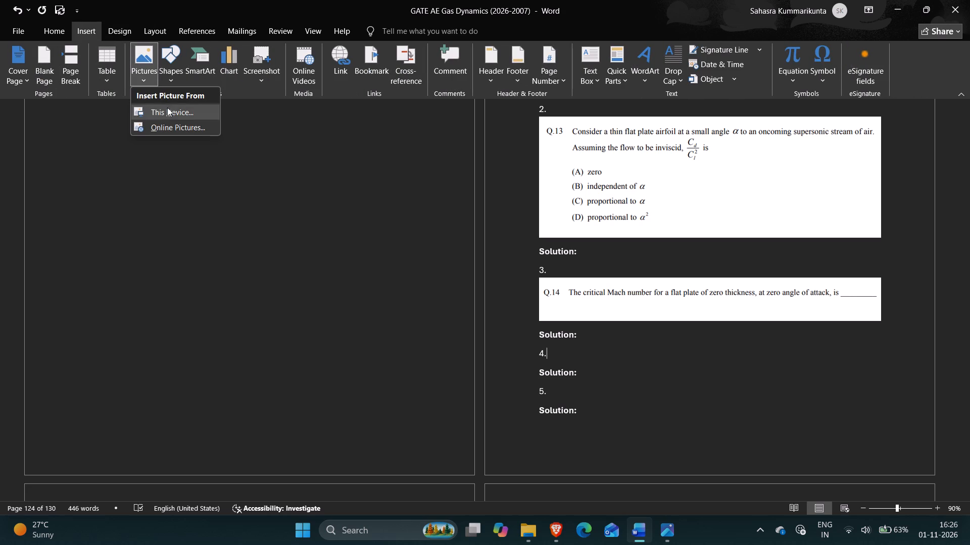
click(167, 107)
click(352, 140)
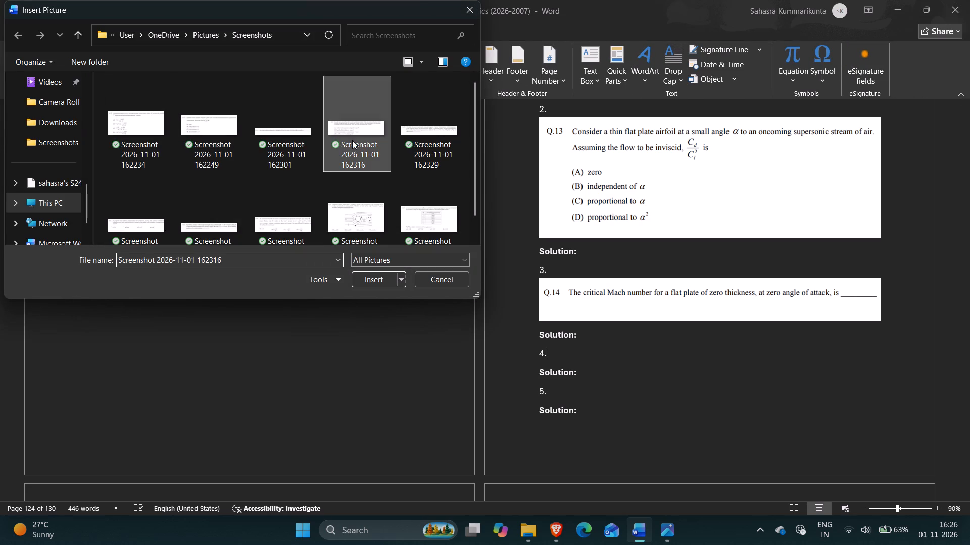
click(383, 275)
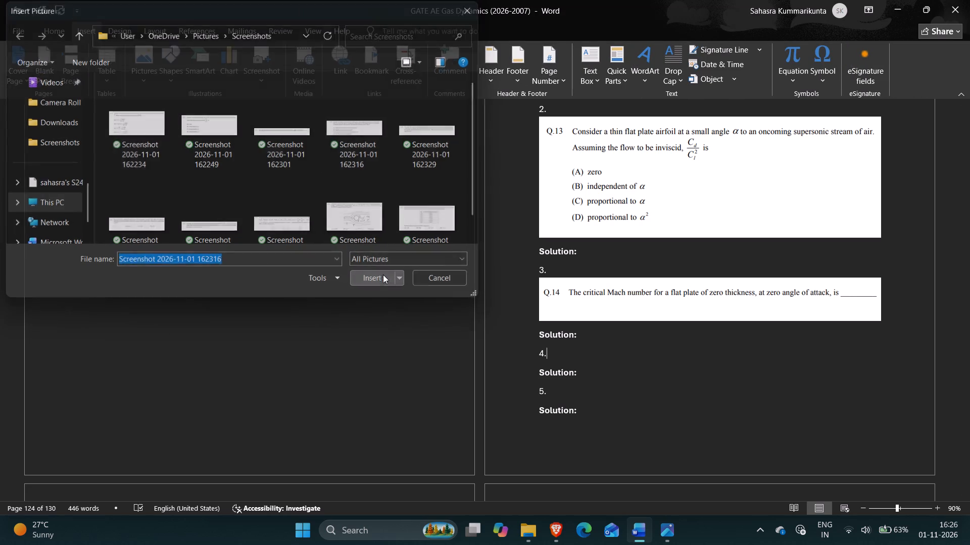
scroll(549, 357, down, 1)
click(223, 288)
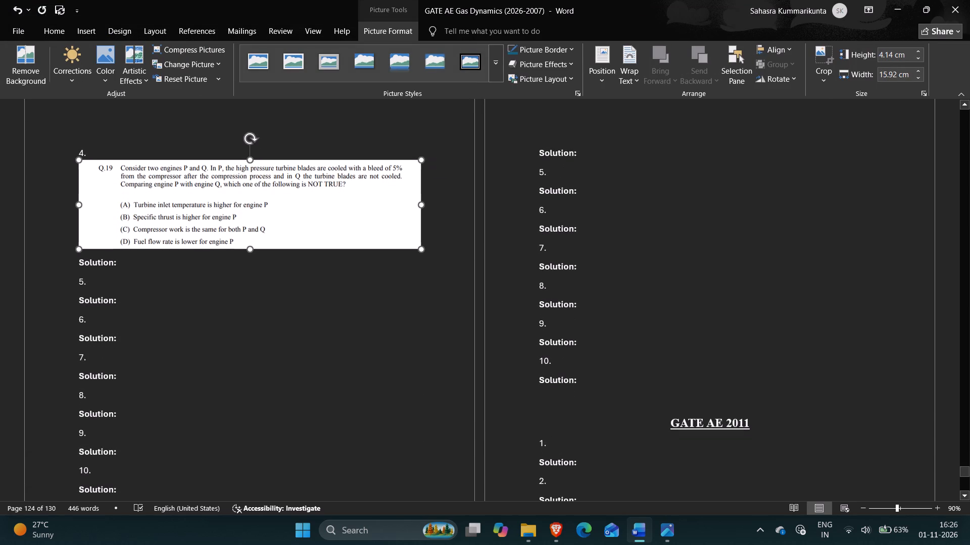
click(88, 25)
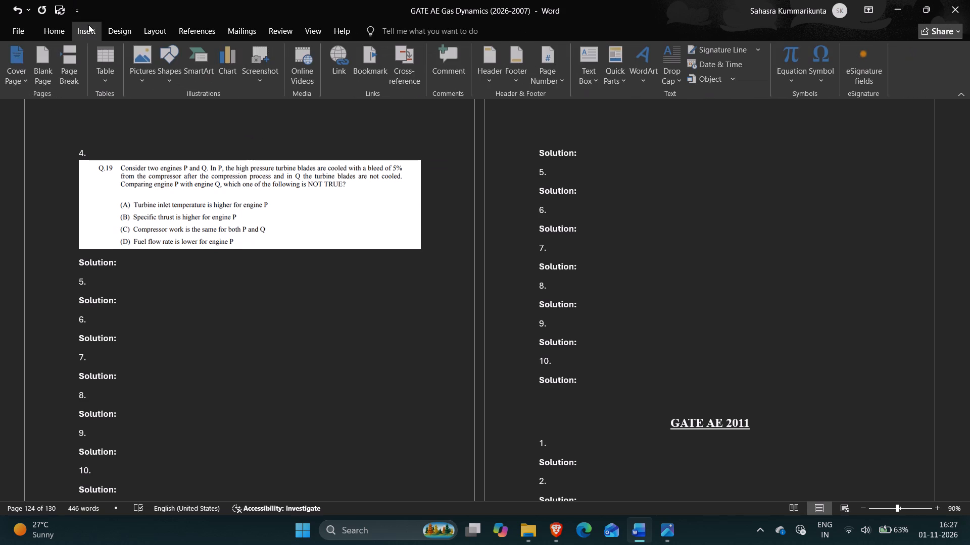
click(150, 71)
click(166, 103)
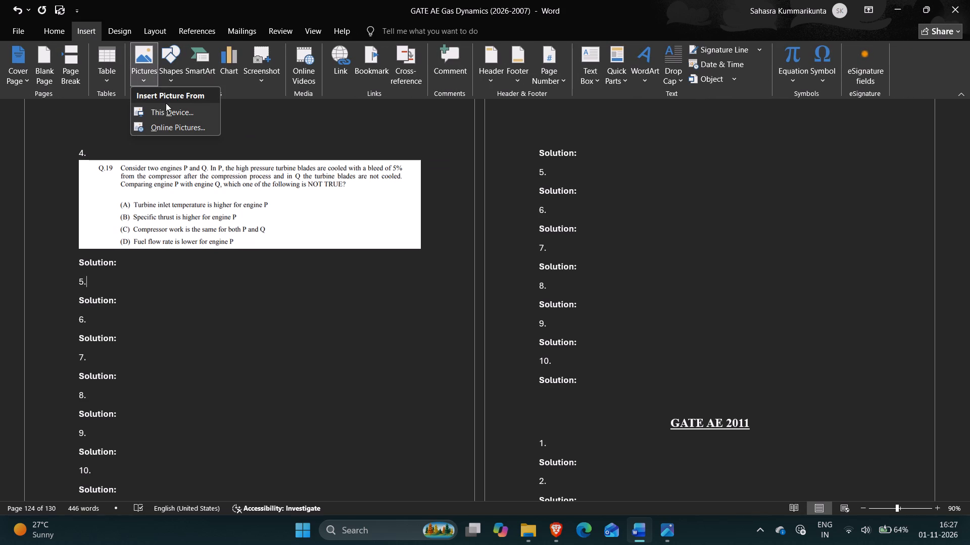
click(173, 107)
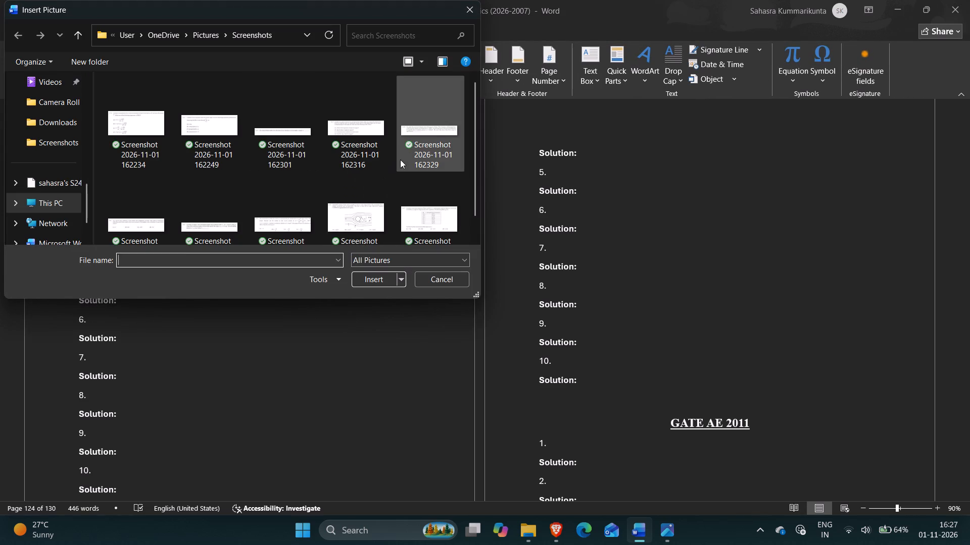
click(407, 152)
click(381, 282)
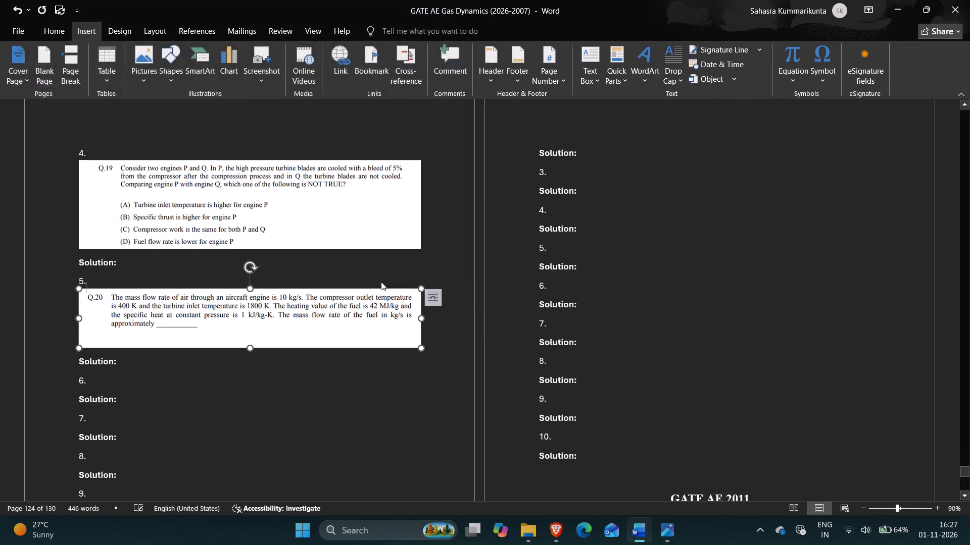
click(217, 380)
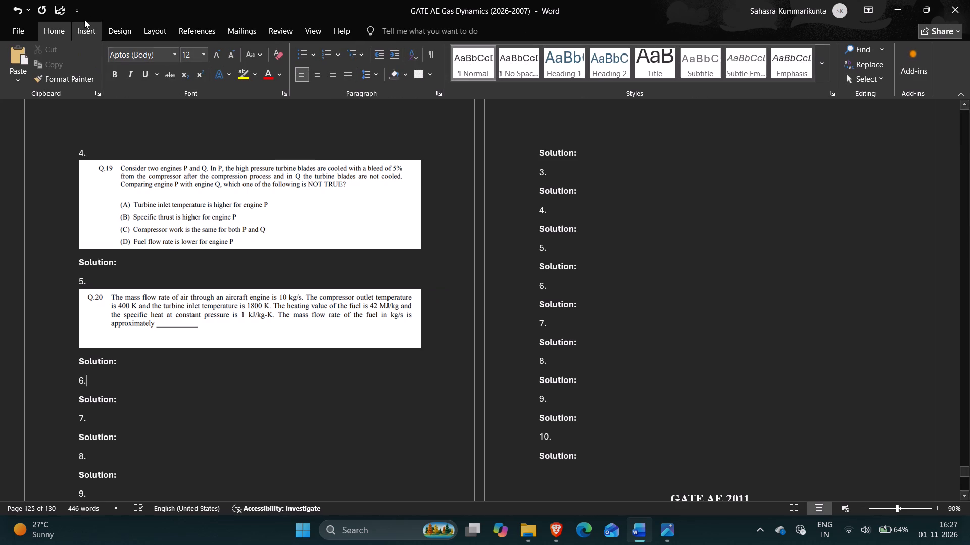
click(89, 29)
click(140, 70)
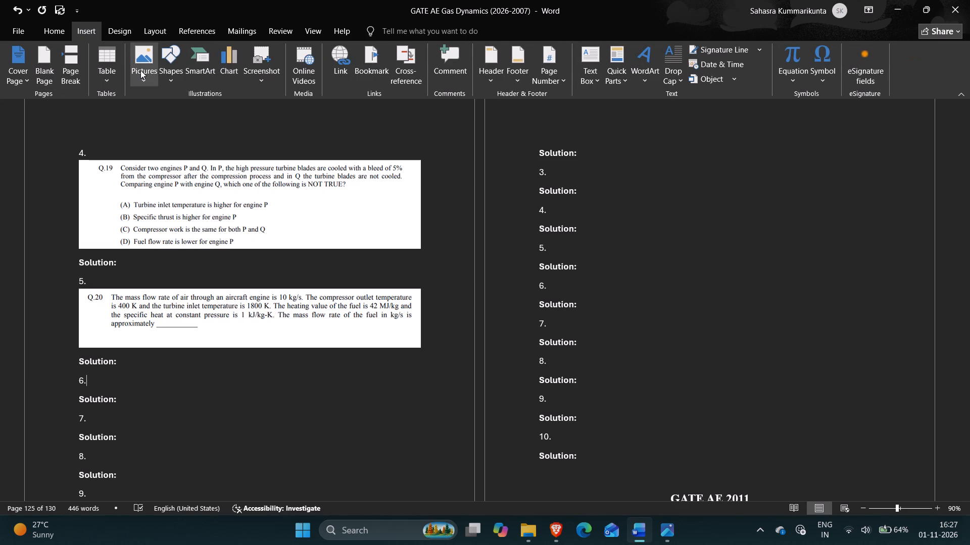
click(156, 111)
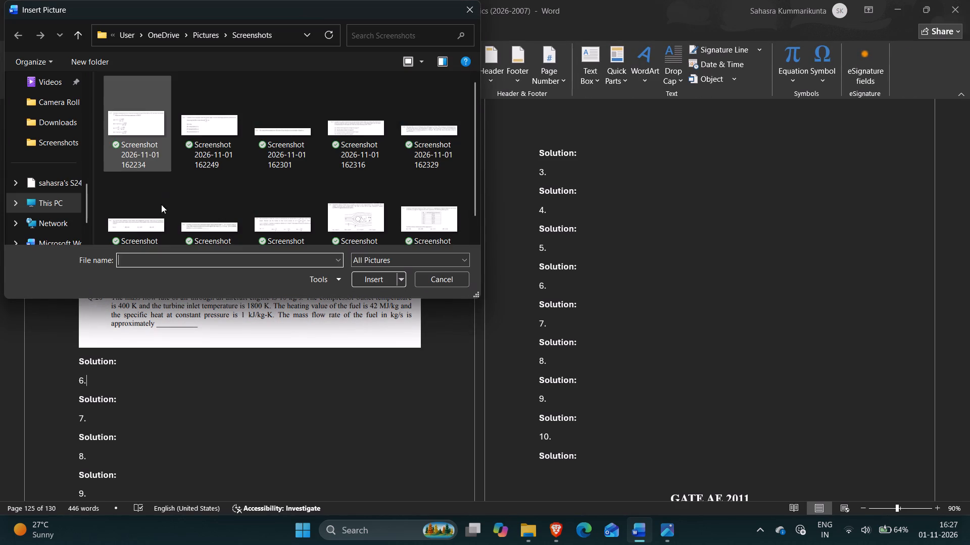
click(156, 219)
click(374, 281)
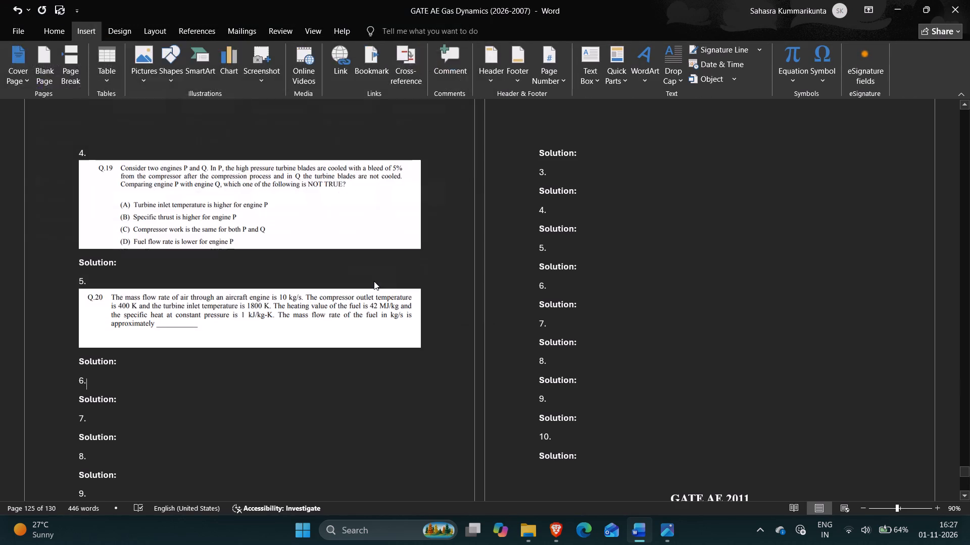
scroll(374, 281, down, 1)
click(288, 380)
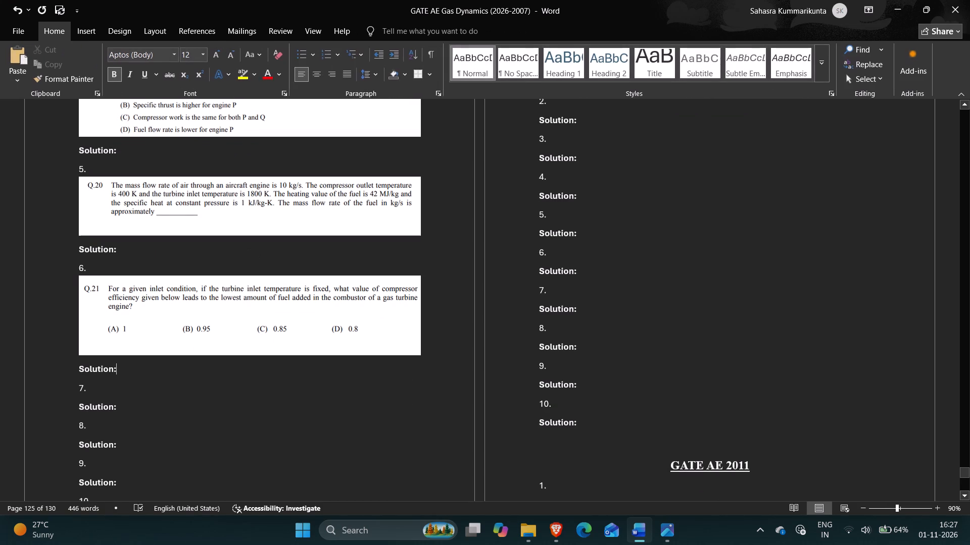
click(209, 394)
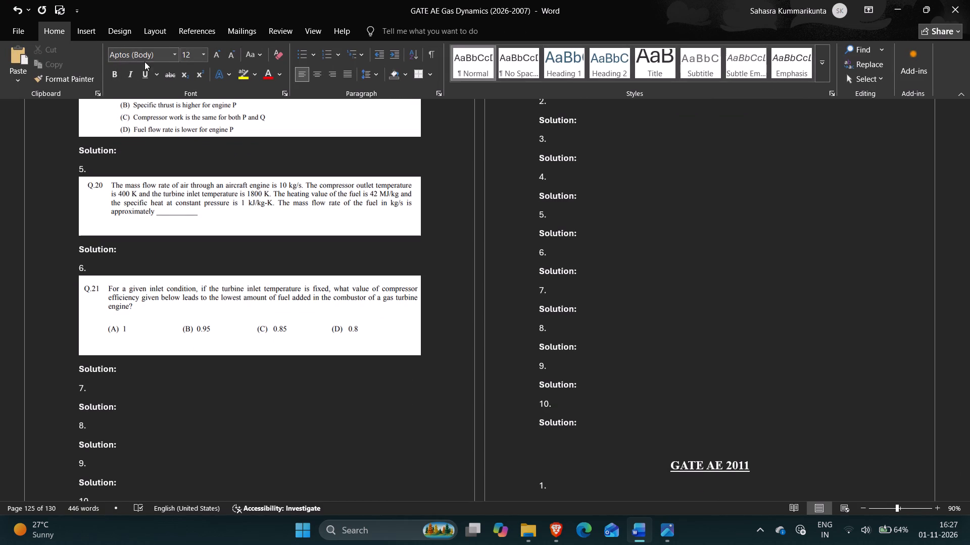
click(100, 34)
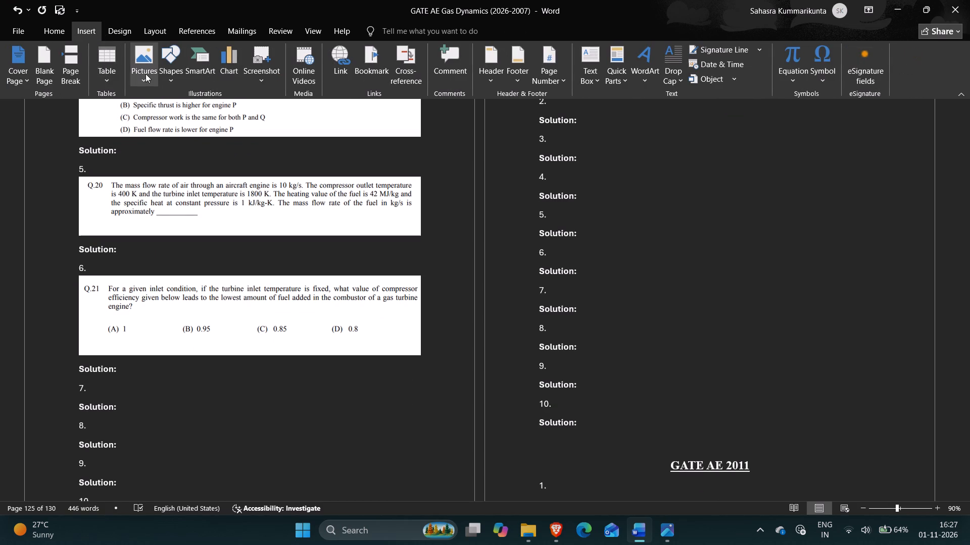
click(145, 73)
click(149, 114)
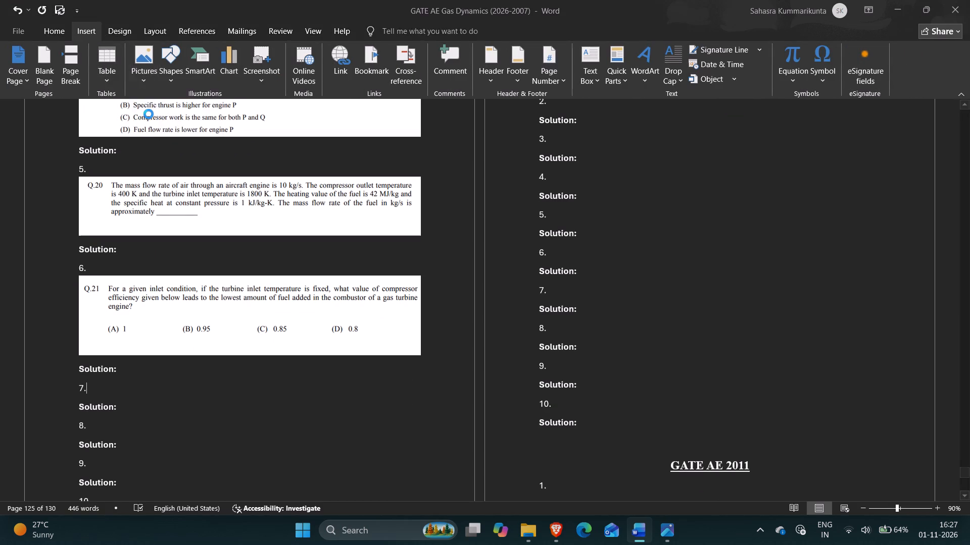
click(213, 215)
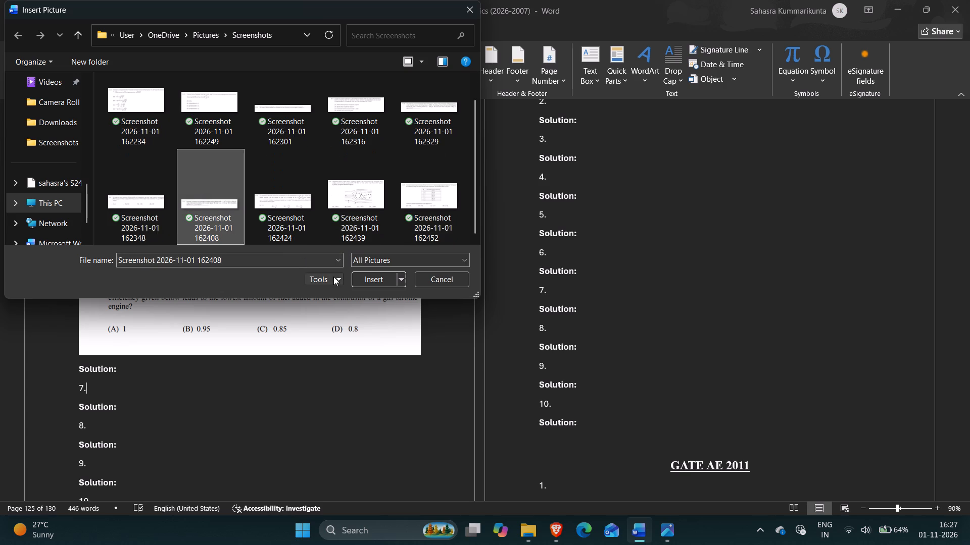
click(358, 277)
scroll(358, 277, down, 3)
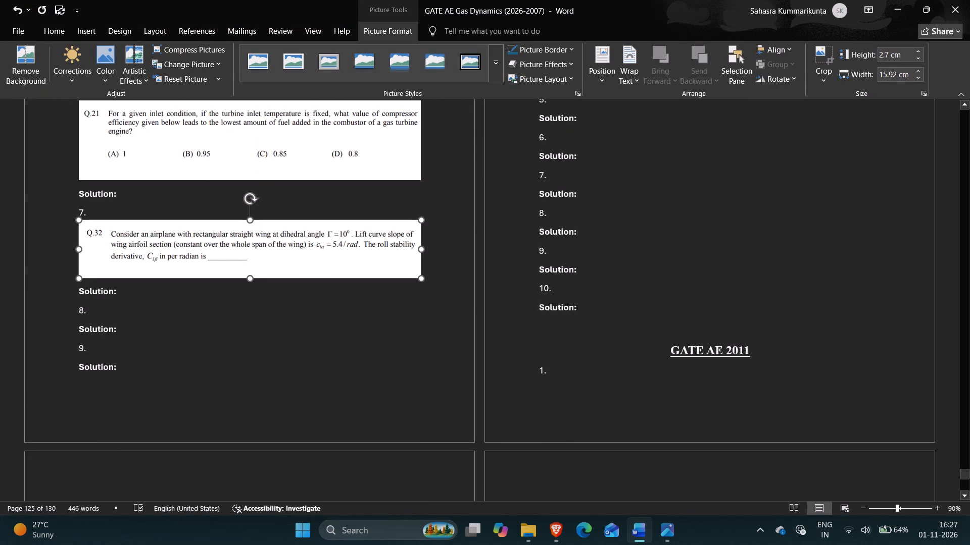
click(296, 298)
click(162, 297)
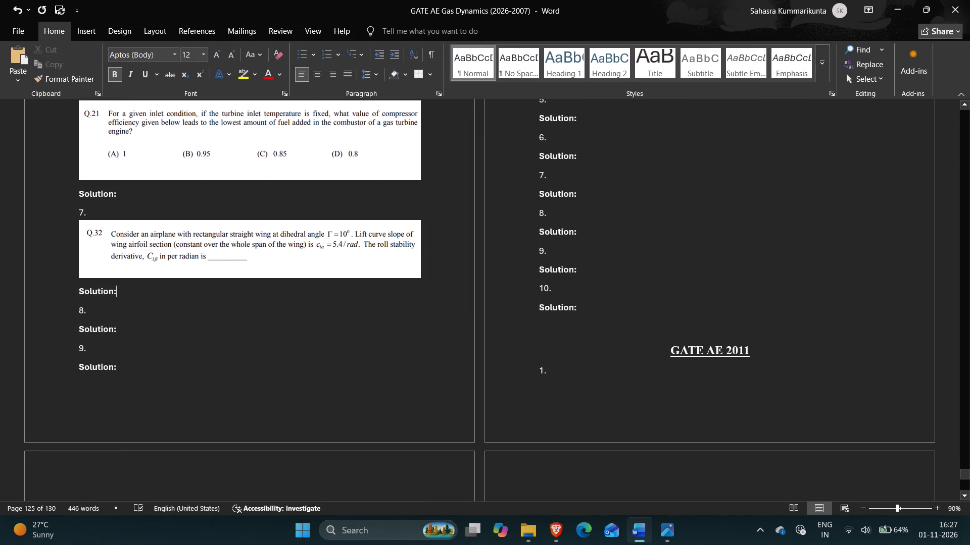
click(124, 307)
click(86, 26)
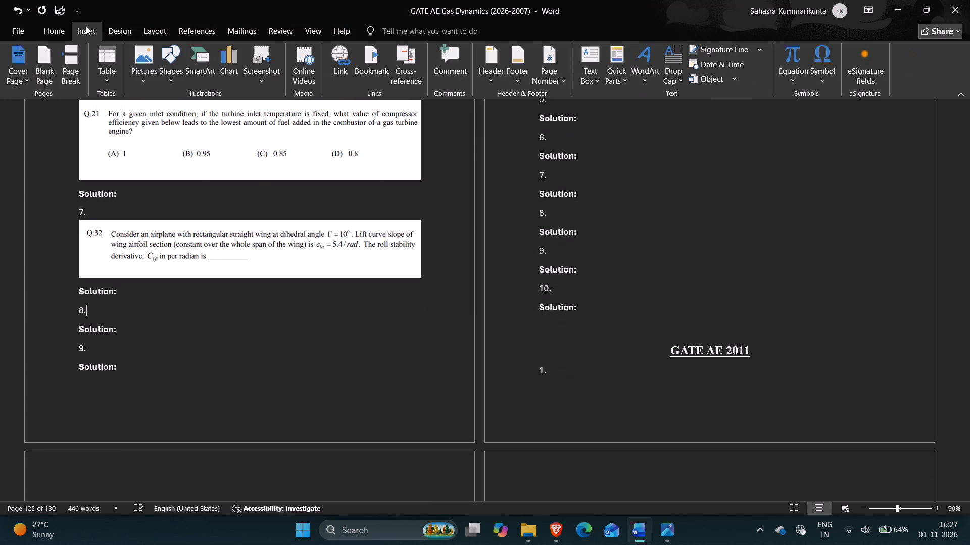
click(148, 72)
click(172, 109)
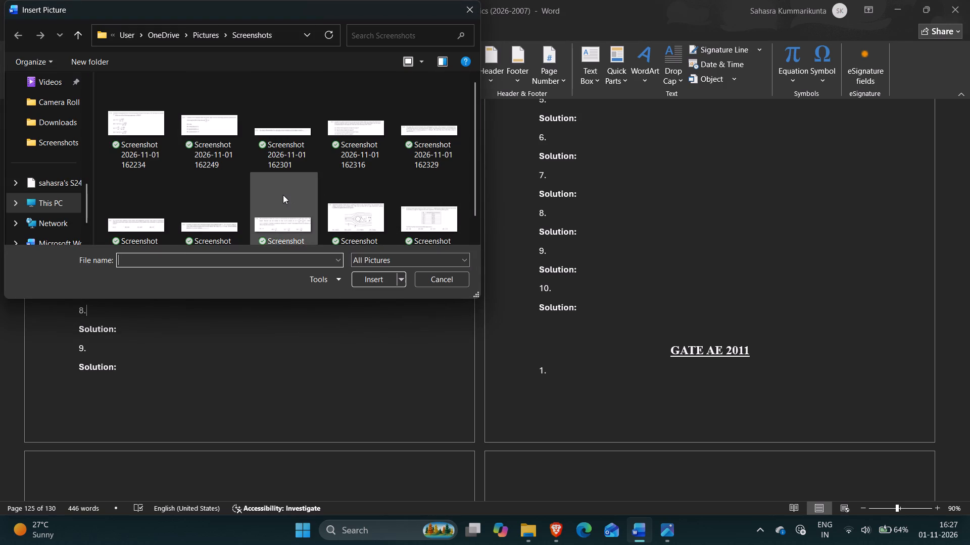
click(283, 195)
click(372, 282)
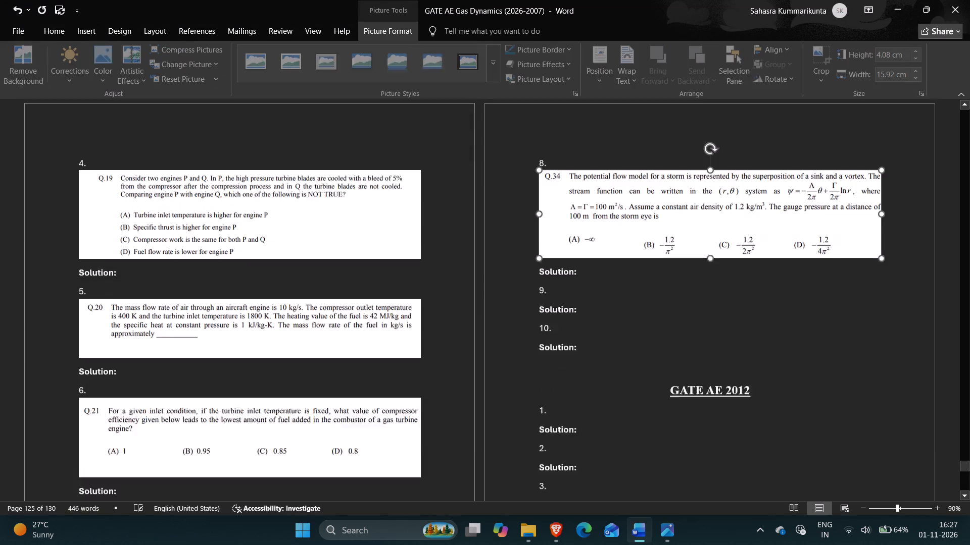
scroll(231, 345, down, 1)
click(551, 168)
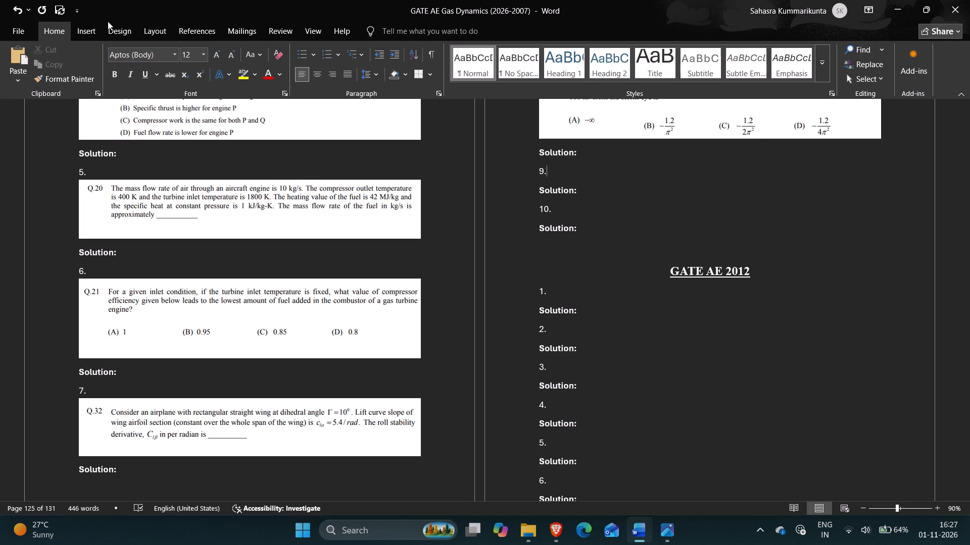
click(86, 24)
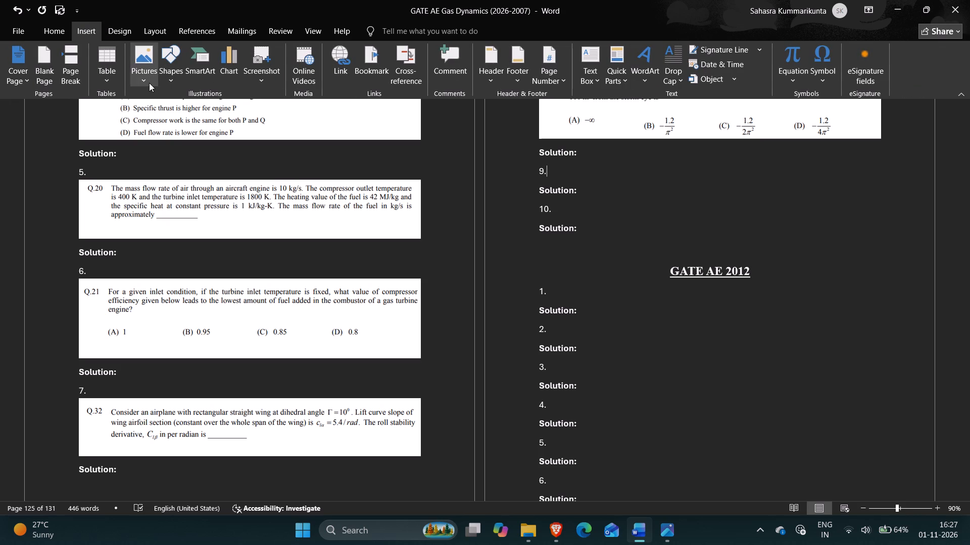
click(148, 81)
click(166, 109)
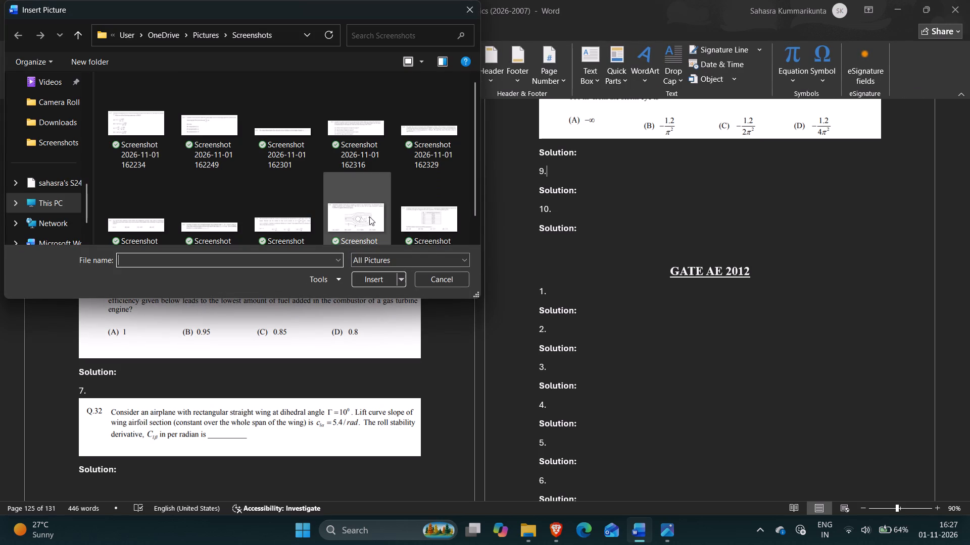
click(369, 216)
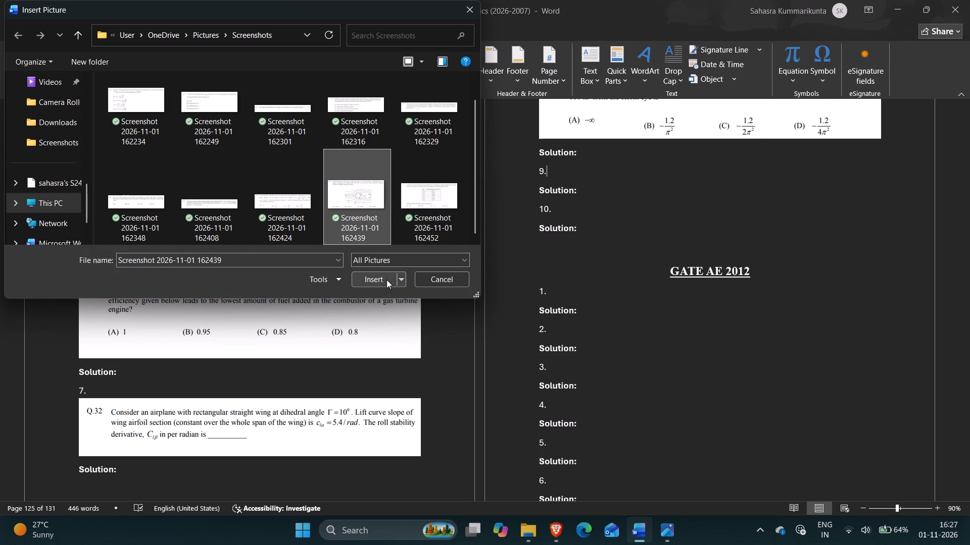
click(386, 280)
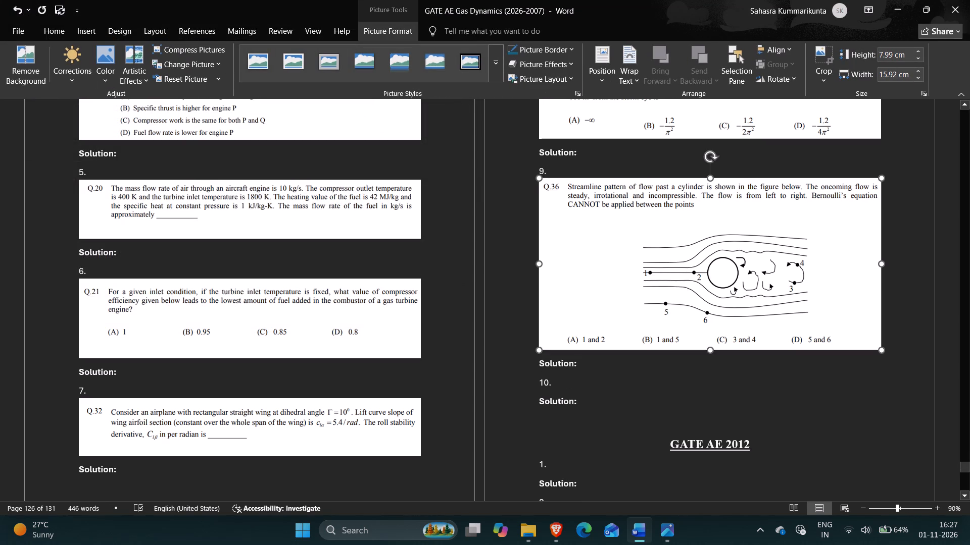
click(610, 390)
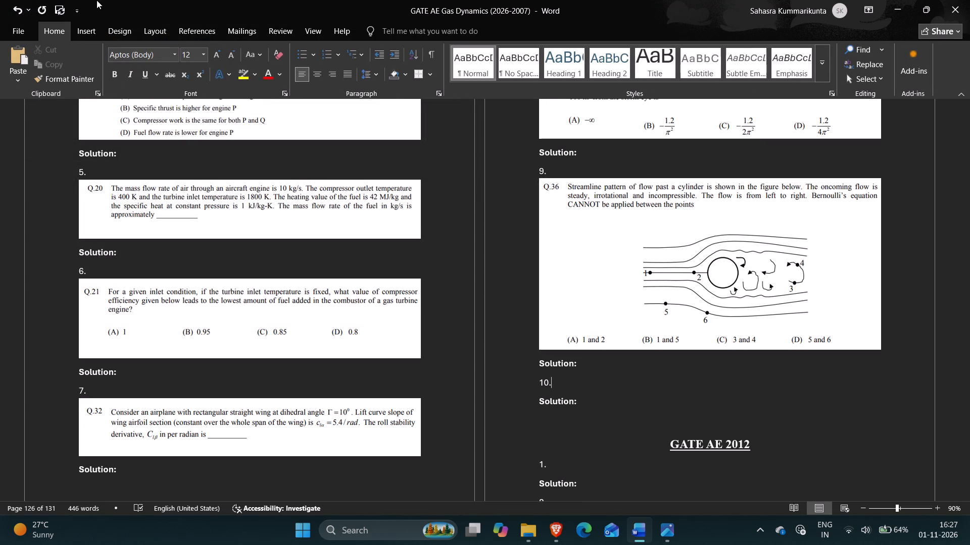
click(88, 22)
click(148, 72)
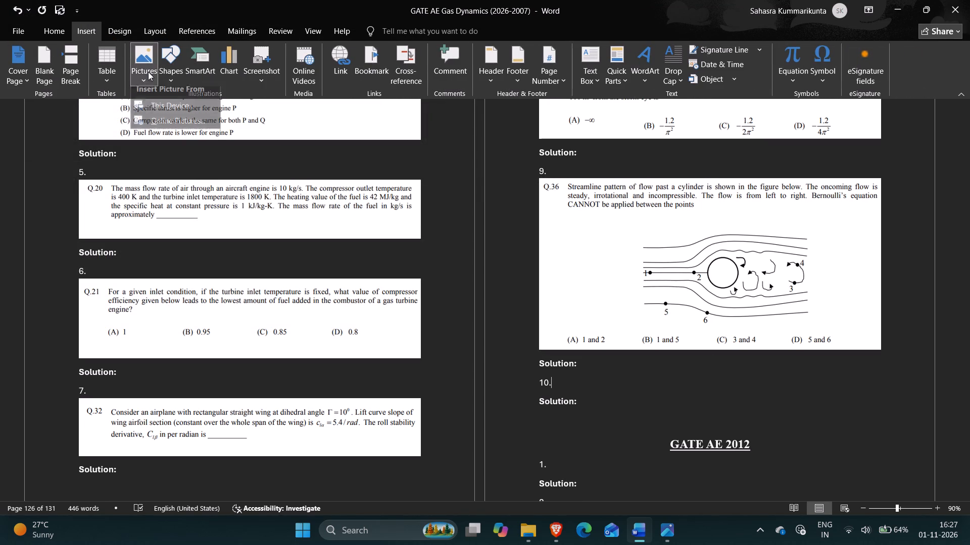
click(183, 105)
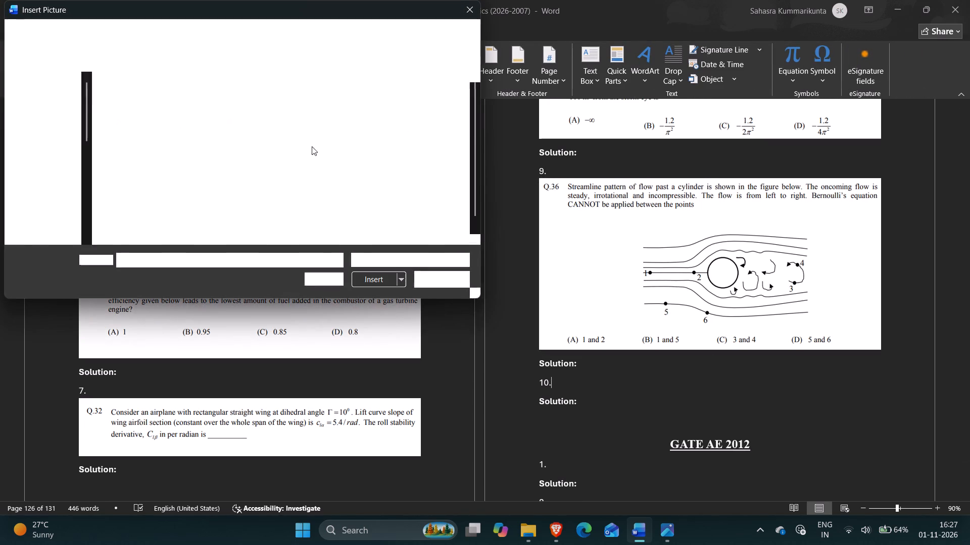
click(411, 212)
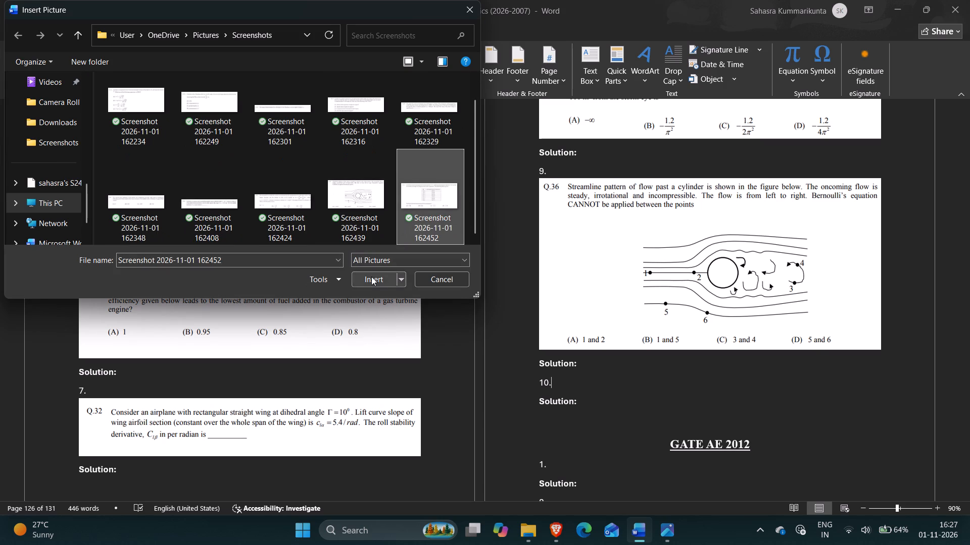
click(371, 277)
Add blank lines below the item 1 solution of GATE AE 2013 until item 2 starts on a new page.
scroll(371, 277, up, 3)
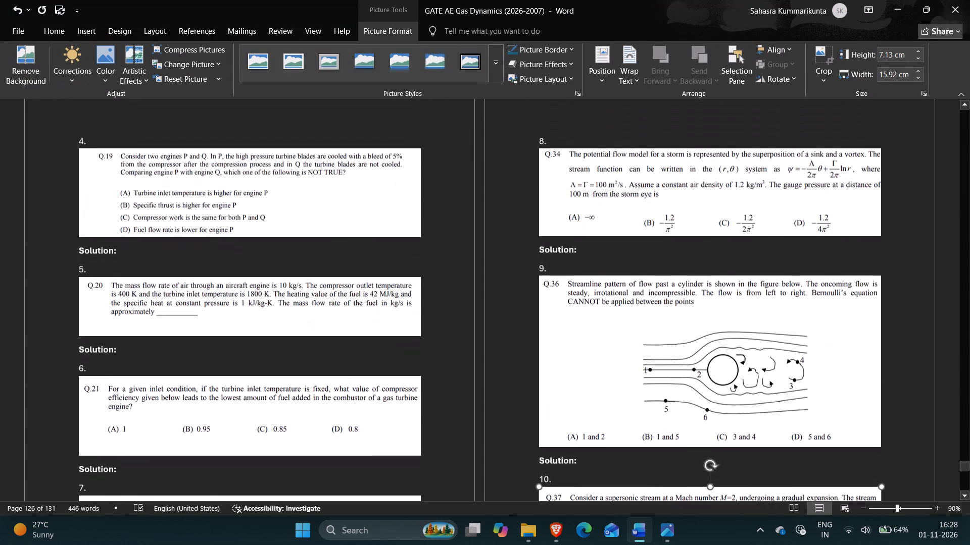
scroll(371, 277, up, 4)
scroll(371, 277, right, 1)
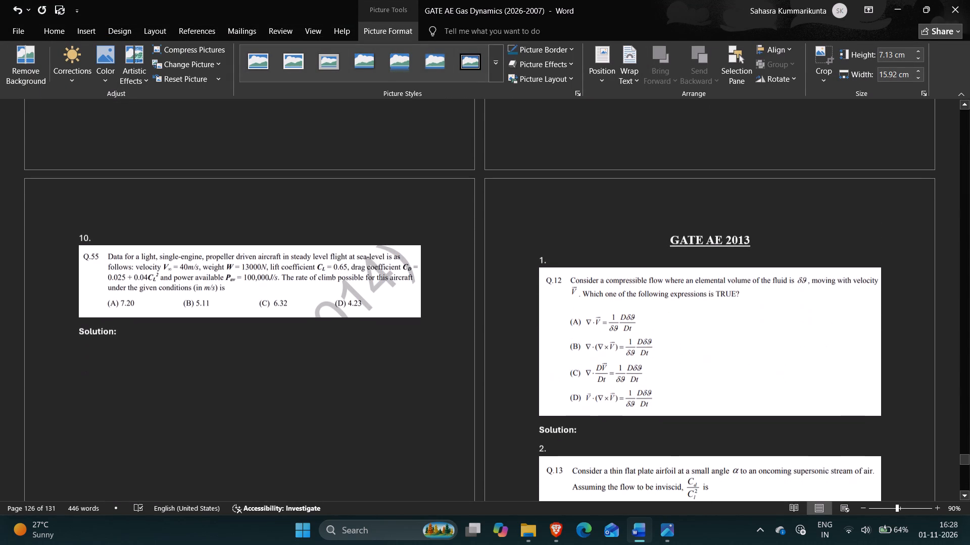
click(534, 446)
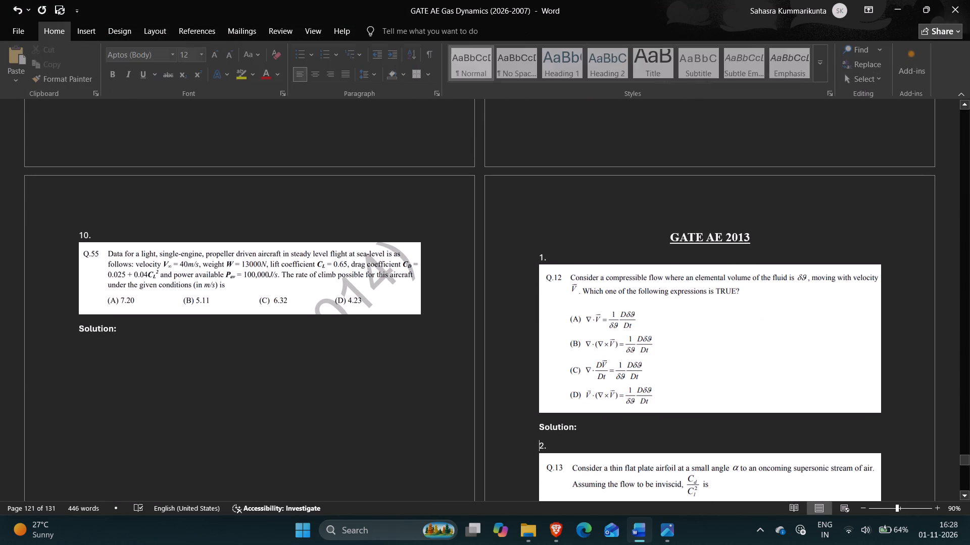
key(Return)
key(Return)
key(Return)
key(Return)
key(Return)
key(Return)
key(Return)
key(Return)
key(Return)
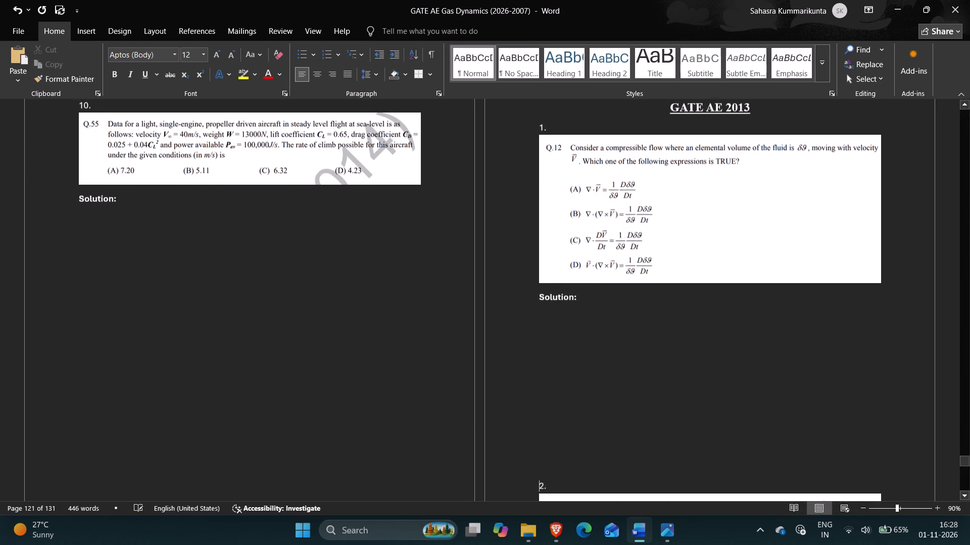
key(Return)
key(Return)
Add blank lines below the item 2 solution of GATE AE 2013 until item 3 starts on a new page.
key(Down)
key(Down)
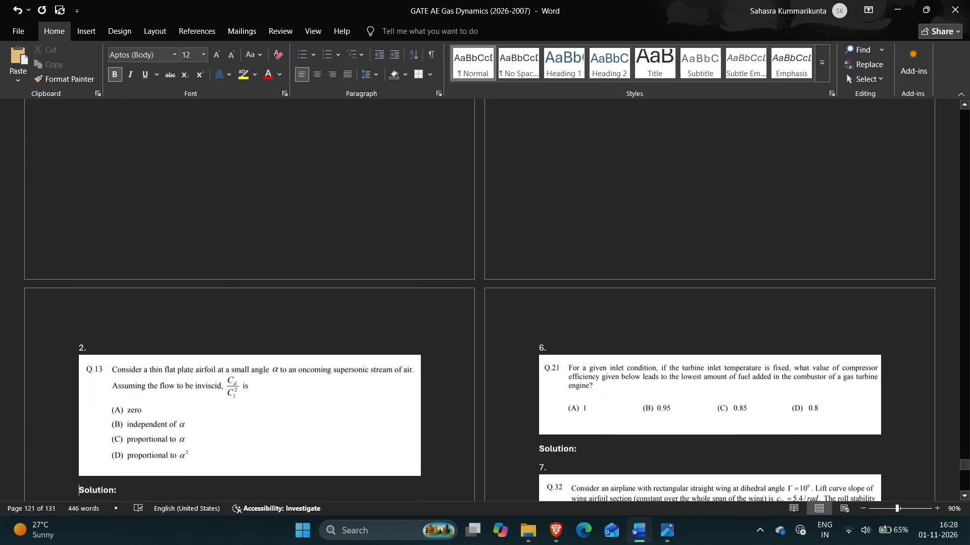
key(Down)
key(Return)
key(Return)
key(Return)
key(Return)
key(Return)
key(Return)
key(Return)
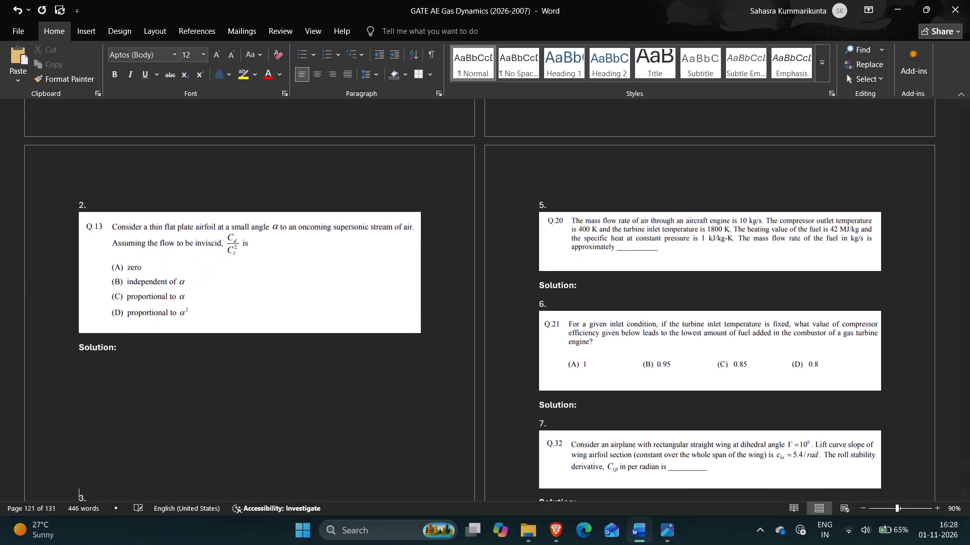
key(Return)
key(Return)
key(Return)
key(Return)
key(Return)
key(Return)
key(Return)
key(Return)
key(Return)
key(Return)
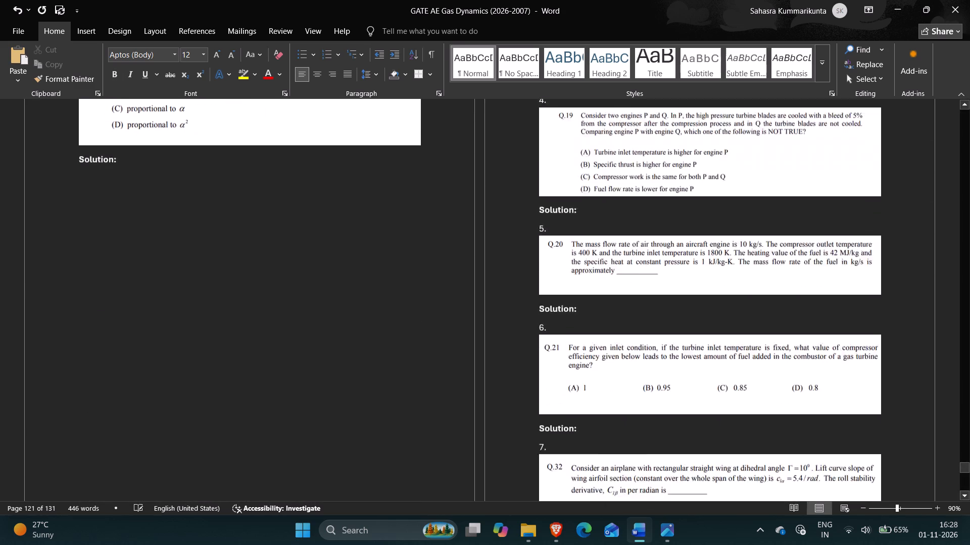
Add blank lines below the item 3 solution of GATE AE 2013 until item 4 starts on a new page.
key(Down)
key(Down)
key(Down)
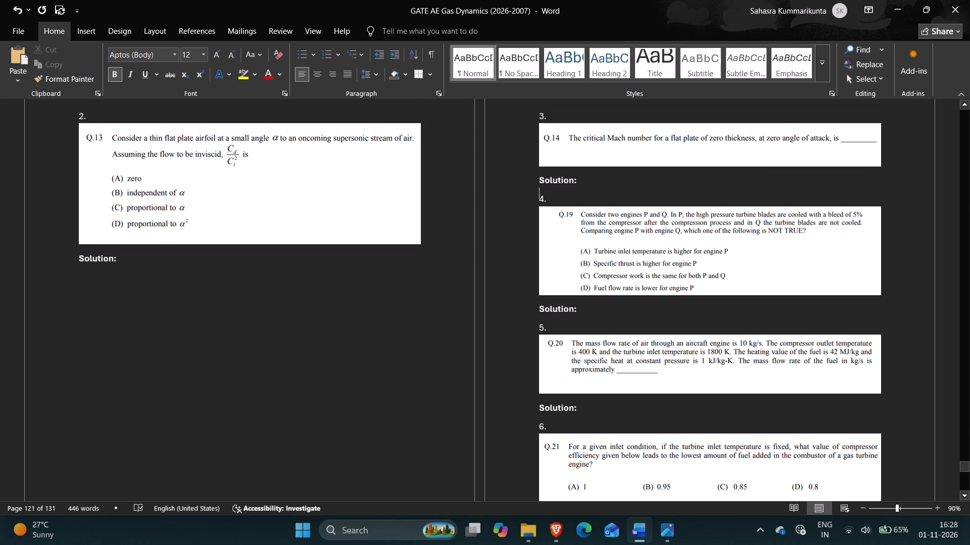
key(Return)
key(Return)
key(Return)
key(Return)
key(Return)
key(Return)
key(Return)
key(Return)
key(Return)
key(Return)
key(Return)
key(Return)
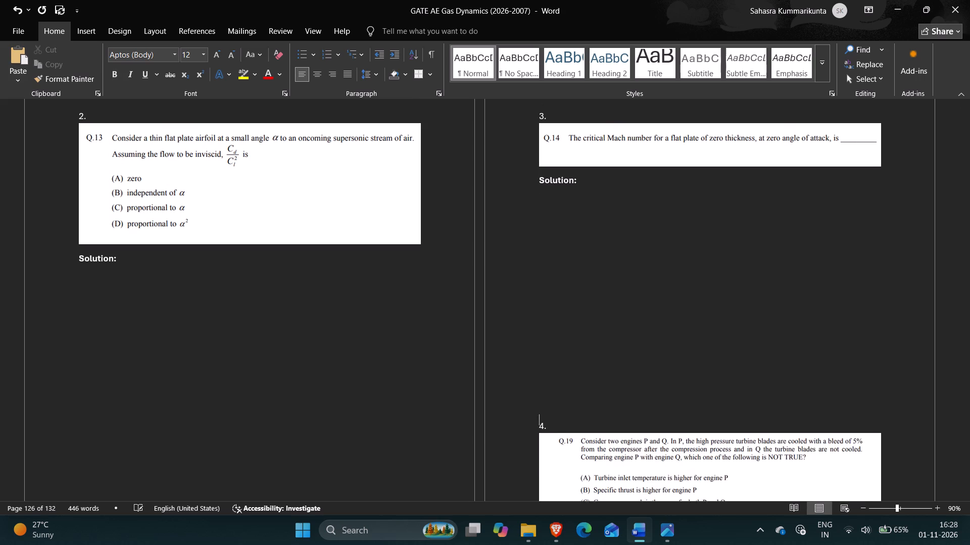
key(Return)
key(Return)
key(Return)
key(Return)
key(Return)
key(Return)
key(Return)
key(Return)
key(Return)
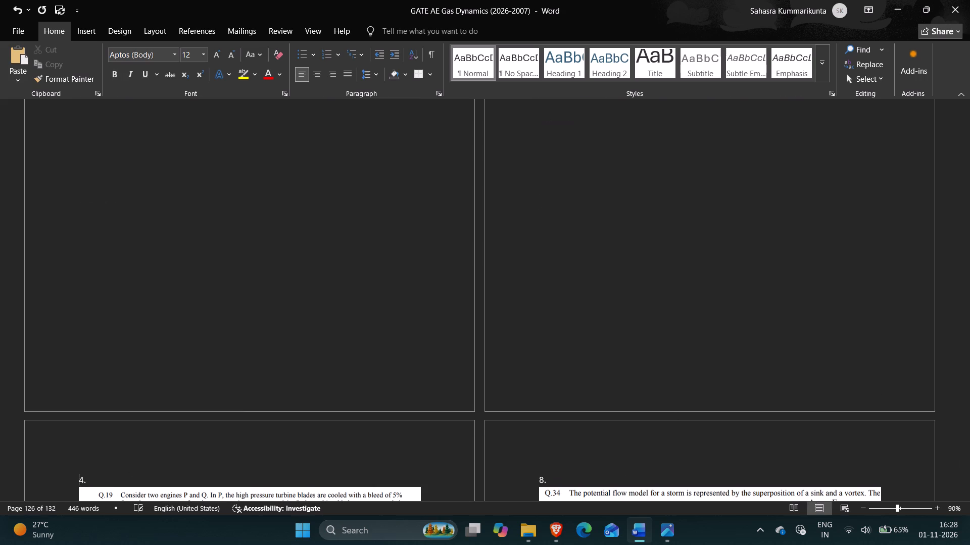
Add blank lines below the item 4 solution of GATE AE 2013 until item 5 starts on a new page.
key(Down)
key(Down)
key(Down)
key(Return)
key(Return)
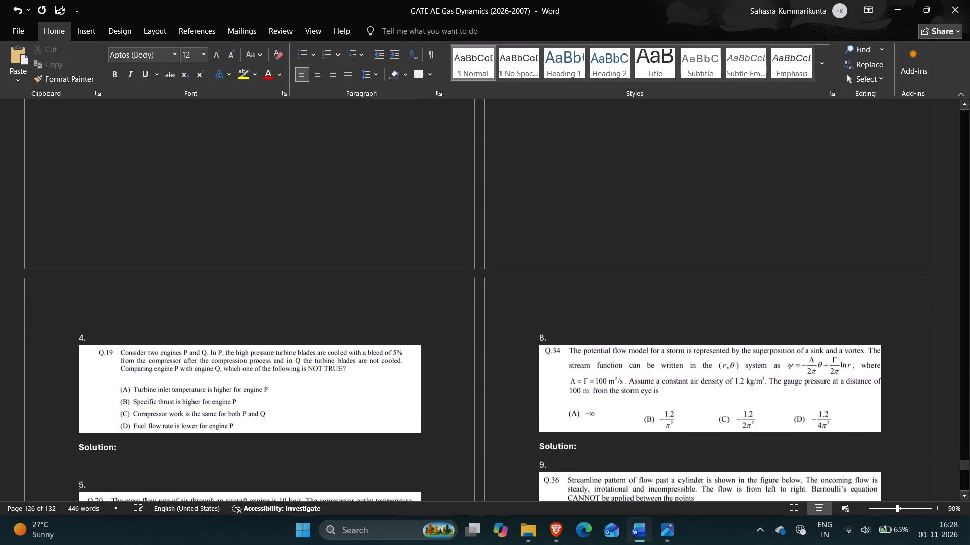
key(Return)
key(Return)
key(Return)
key(Return)
key(Return)
key(Return)
key(Return)
key(Return)
key(Return)
key(Return)
key(Return)
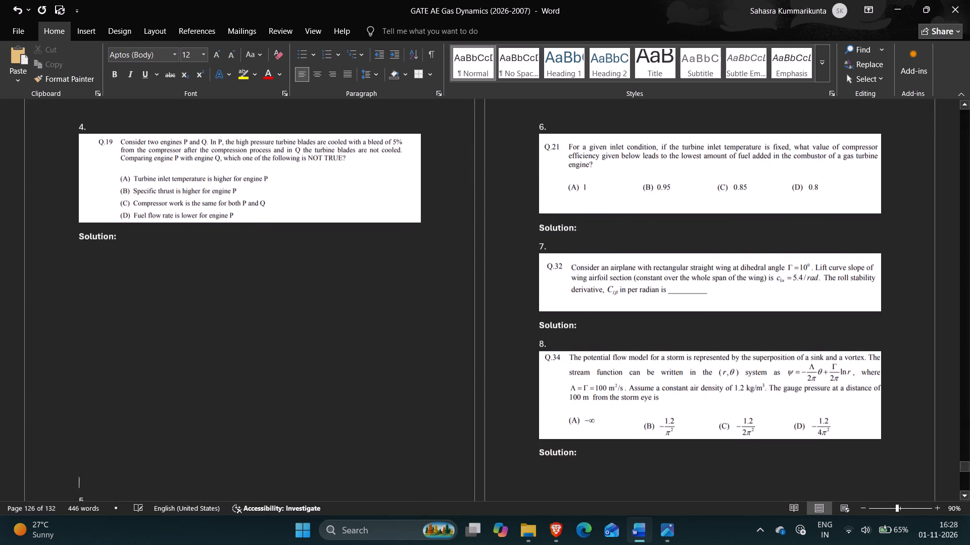
key(Return)
key(Return)
key(Return)
key(Return)
key(Return)
key(Return)
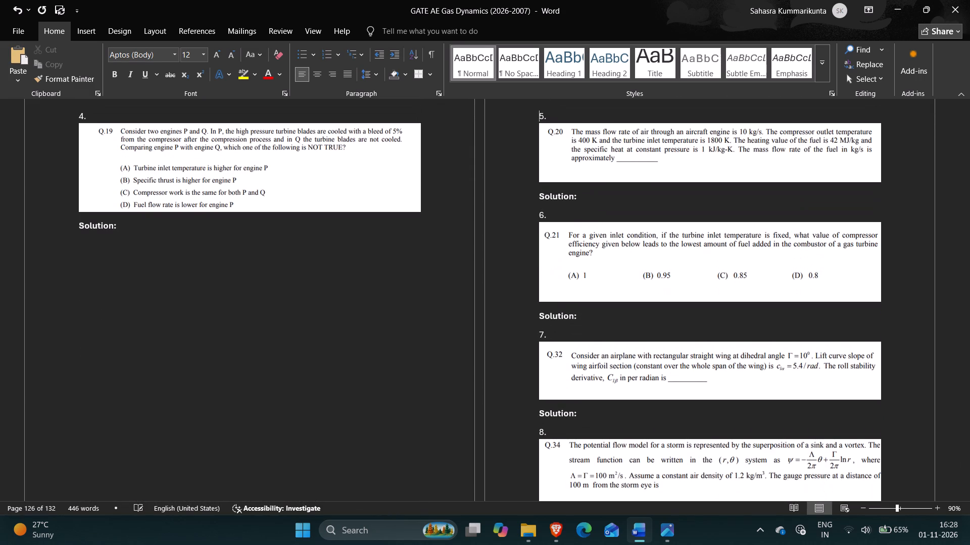
Add blank lines below the item 5 solution of GATE AE 2013 until item 6 starts on a new page.
key(Down)
key(Down)
key(Down)
key(Return)
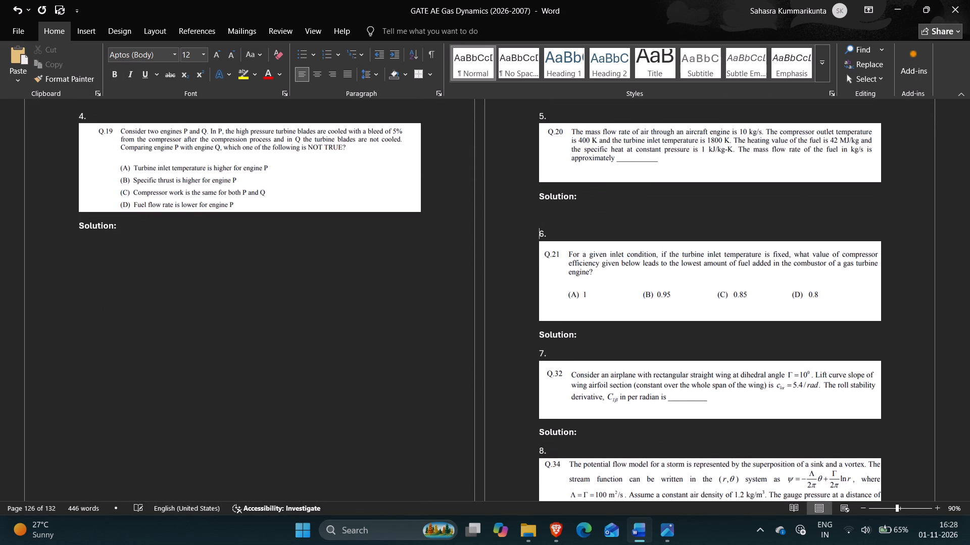
key(Return)
key(Return)
key(Return)
key(Return)
key(Return)
key(Return)
key(Return)
key(Return)
key(Return)
key(Return)
key(Return)
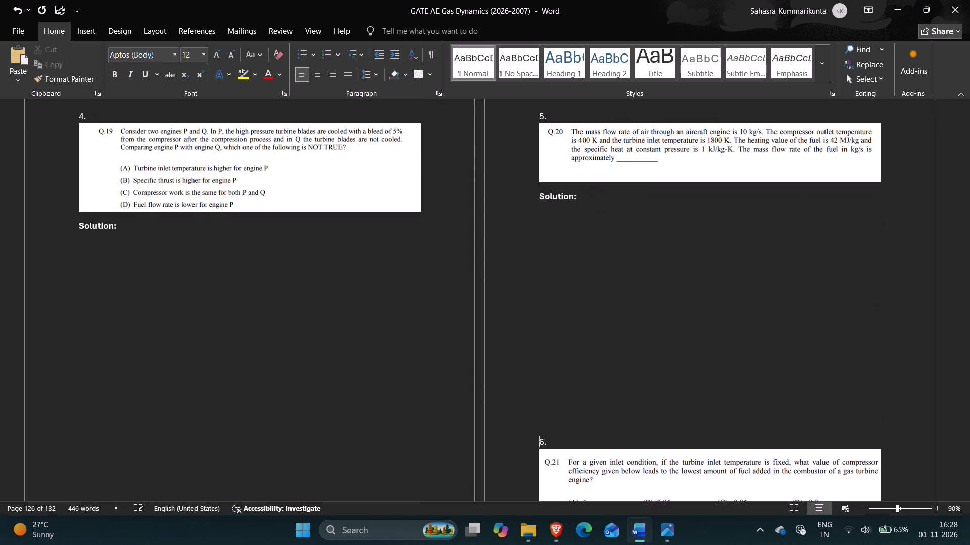
key(Return)
key(Return)
key(Return)
key(Return)
key(Return)
key(Return)
key(Return)
key(Return)
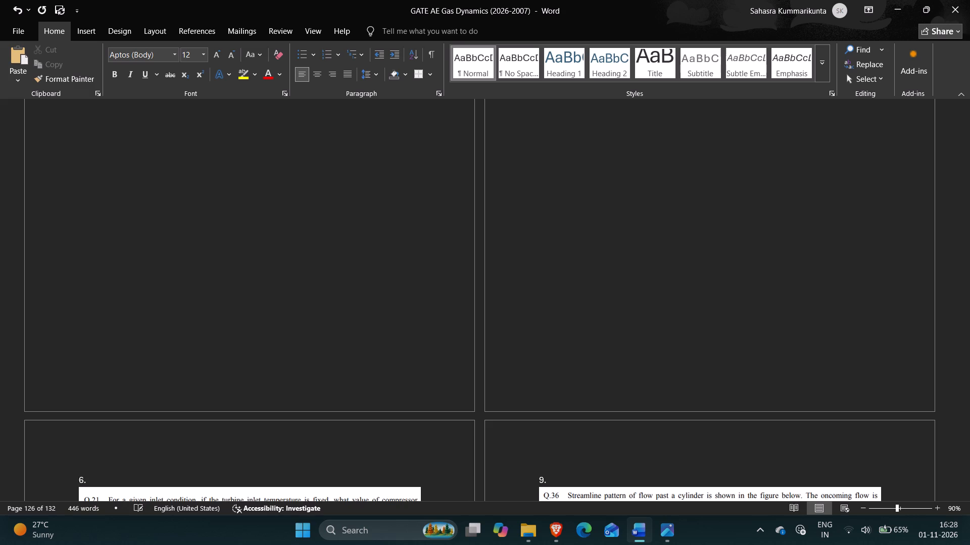
Add blank lines below the item 6 solution of GATE AE 2013 until item 7 starts on a new page.
key(Down)
key(Down)
key(Down)
key(Return)
key(Return)
key(Return)
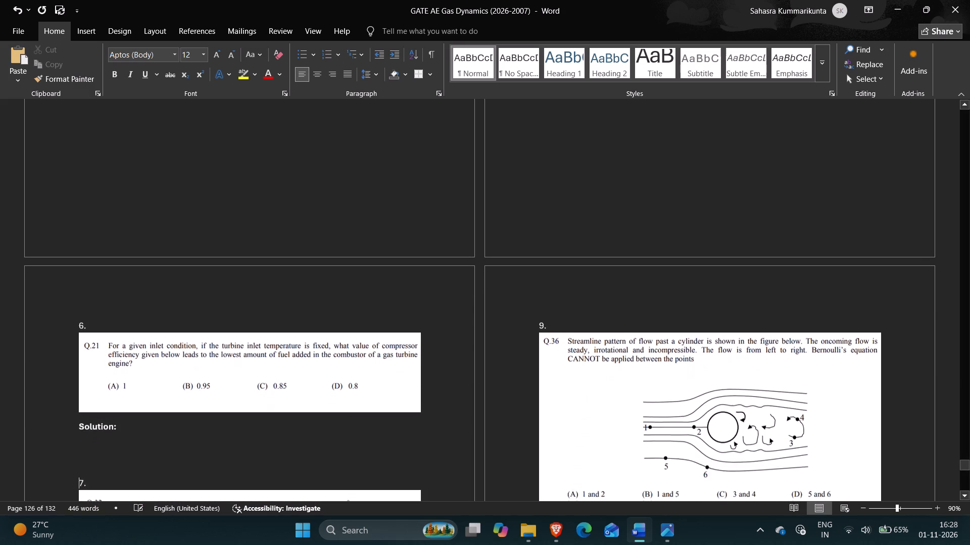
key(Return)
key(Return)
key(Return)
key(Return)
key(Return)
key(Return)
key(Return)
key(Return)
key(Return)
key(Return)
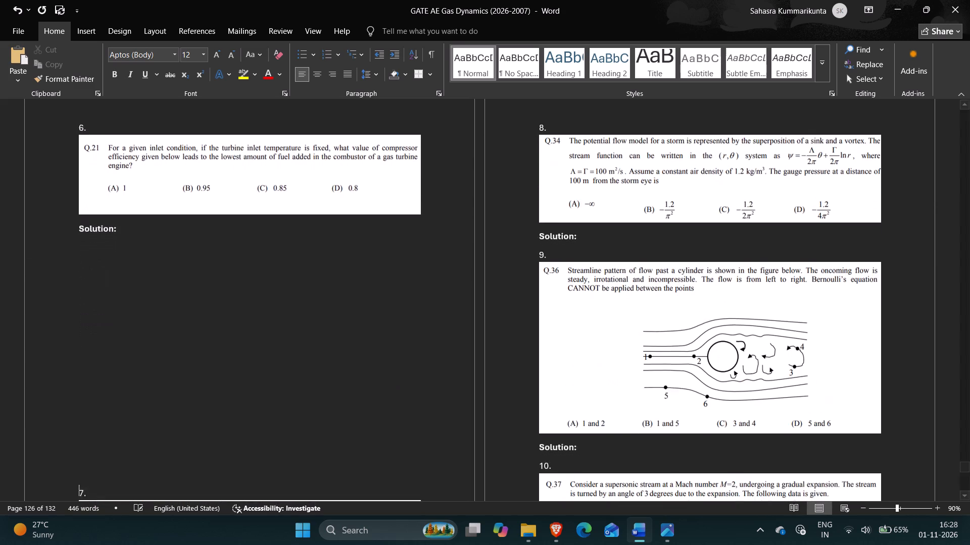
key(Return)
key(Return)
key(Return)
key(Return)
key(Return)
key(Return)
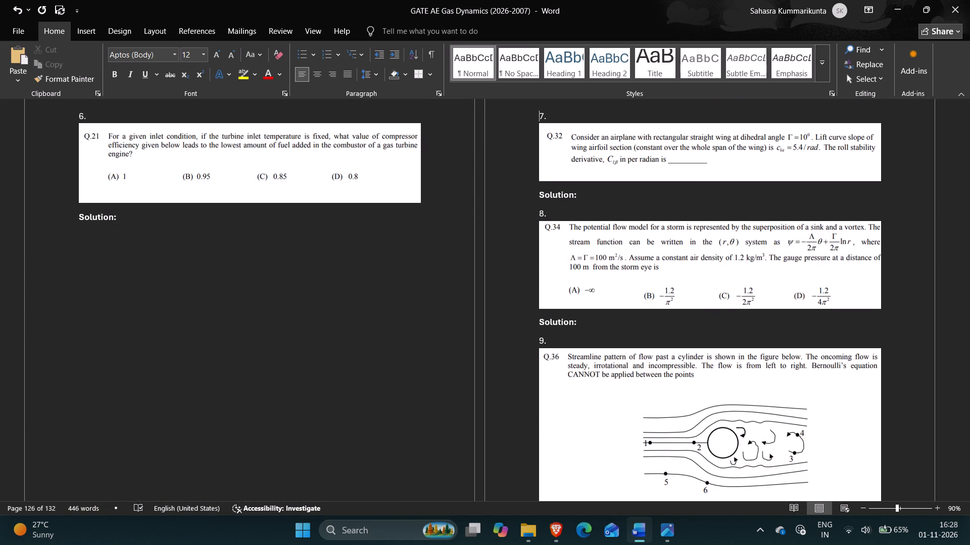
Add blank lines below the item 7 solution of GATE AE 2013 until item 8 starts on a new page.
key(Down)
key(Down)
key(Down)
key(Return)
key(Return)
key(Return)
key(Return)
key(Return)
key(Return)
key(Return)
key(Return)
key(Return)
key(Return)
key(Return)
key(Return)
key(Return)
key(Return)
key(Return)
key(Return)
key(Return)
key(Return)
key(Return)
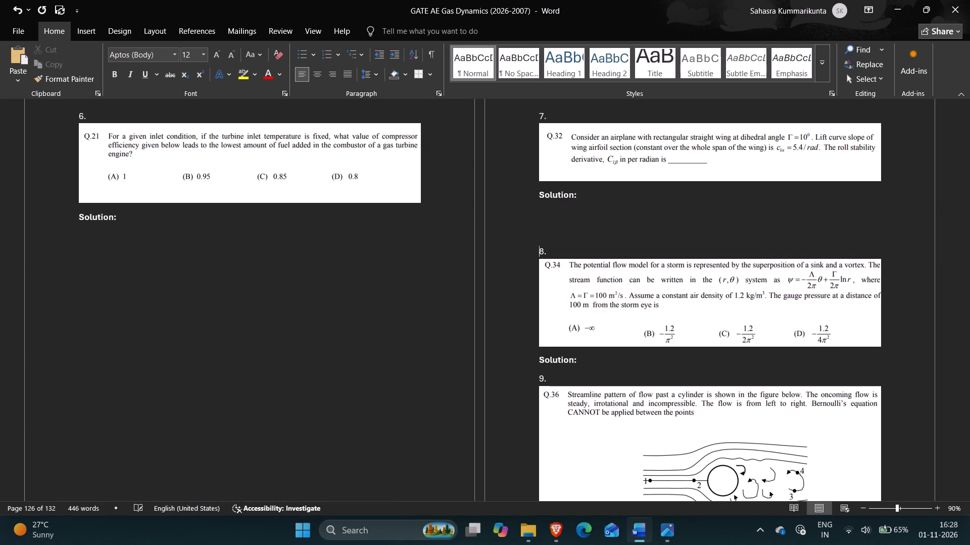
key(Return)
Add blank lines below the item 8 solution of GATE AE 2013 until item 9 starts on a new page.
key(Down)
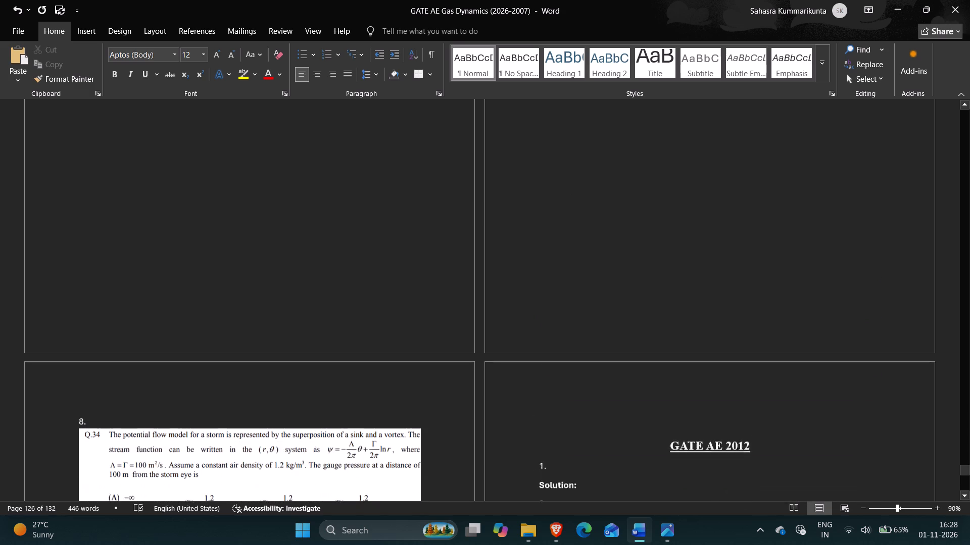
key(Down)
key(Down)
key(Return)
key(Return)
key(Return)
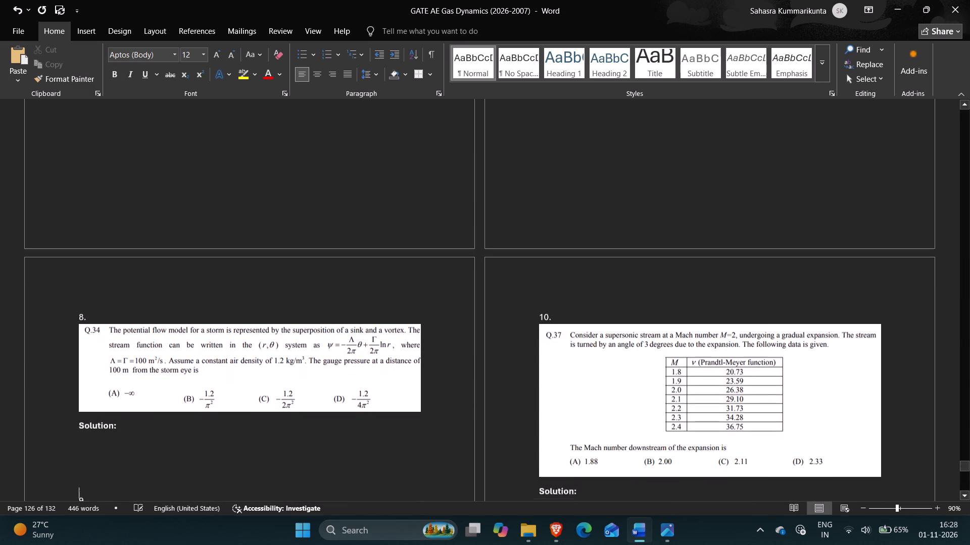
key(Return)
key(Return)
key(Return)
key(Return)
key(Return)
key(Return)
key(Return)
key(Return)
key(Return)
key(Return)
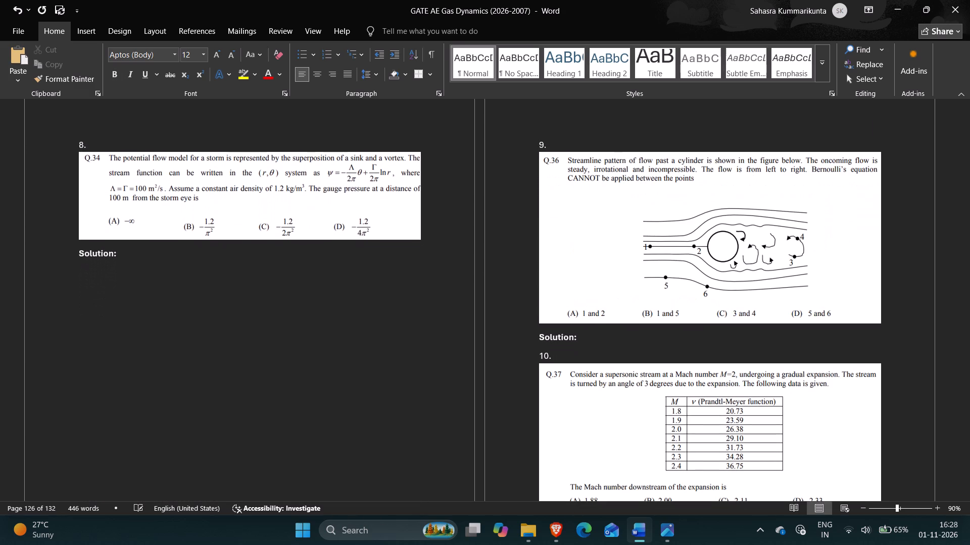
Add blank lines below the item 9 solution of GATE AE 2013 until item 10 starts on a new page.
key(Down)
key(Down)
key(Down)
key(Down)
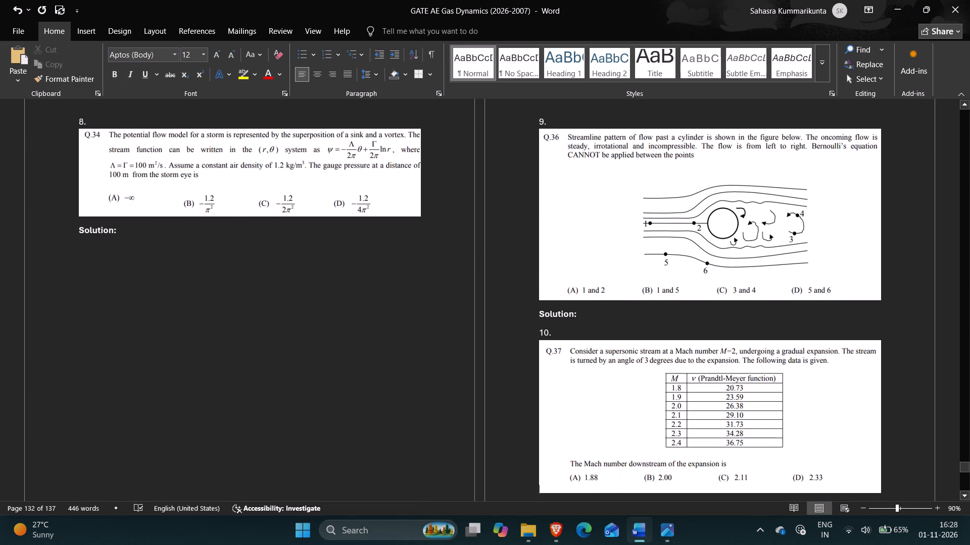
key(Up)
key(Return)
key(Return)
key(Return)
key(Return)
key(Return)
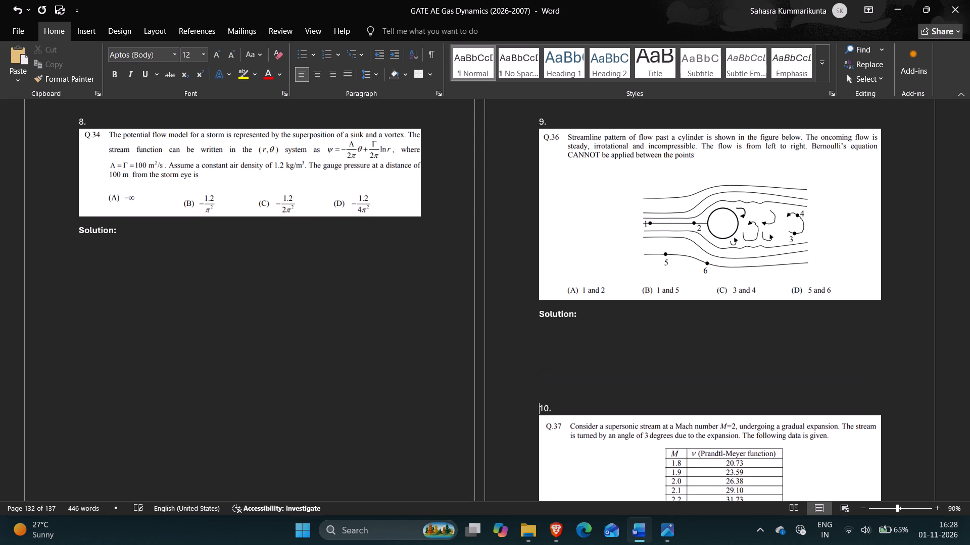
key(Return)
key(Return)
key(Return)
key(Return)
key(Return)
key(Return)
Add blank lines below the item 10 solution until the GATE AE 2012 heading starts on a new page.
key(Down)
key(Down)
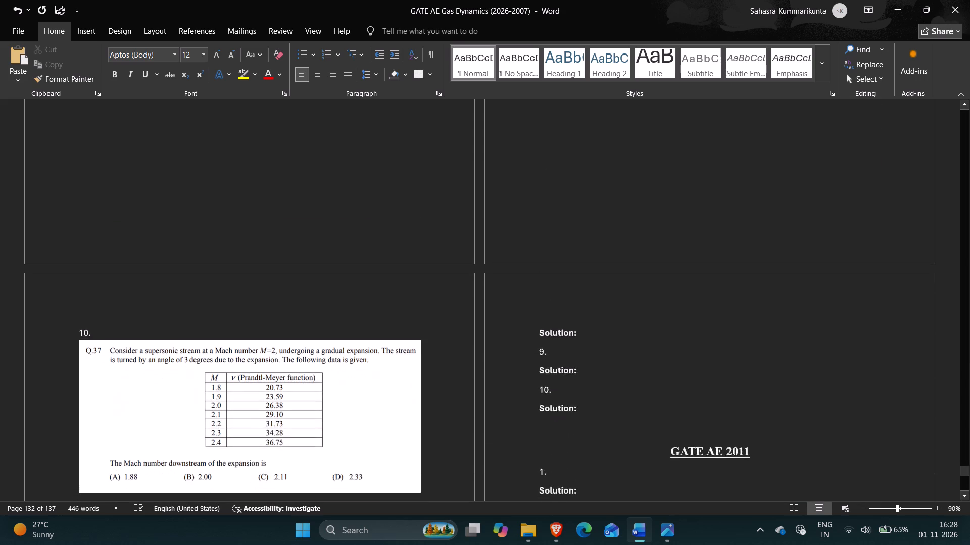
key(Down)
key(Down)
key(Return)
key(Return)
key(Return)
key(Return)
key(Return)
key(Return)
key(Return)
key(Return)
key(Return)
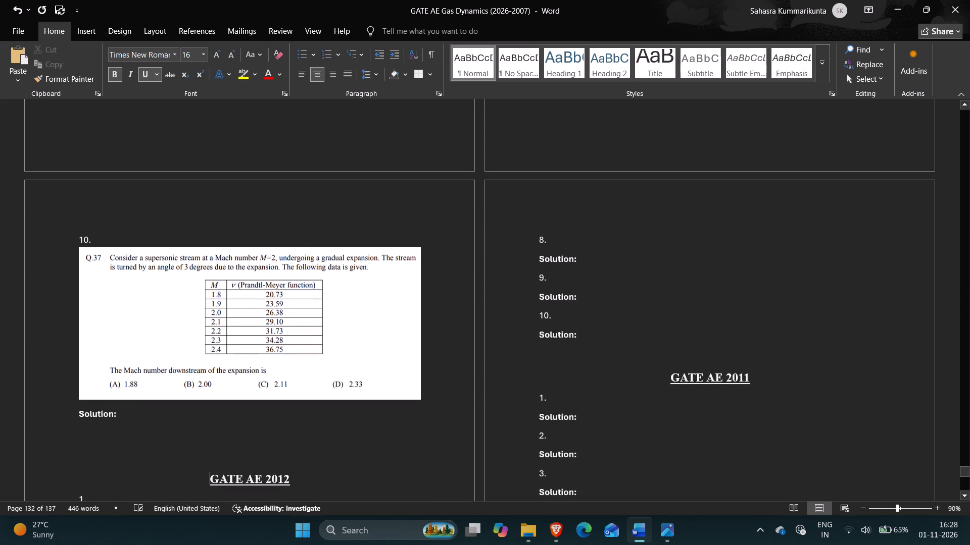
key(Return)
key(Return)
key(Return)
key(Return)
key(Return)
key(Return)
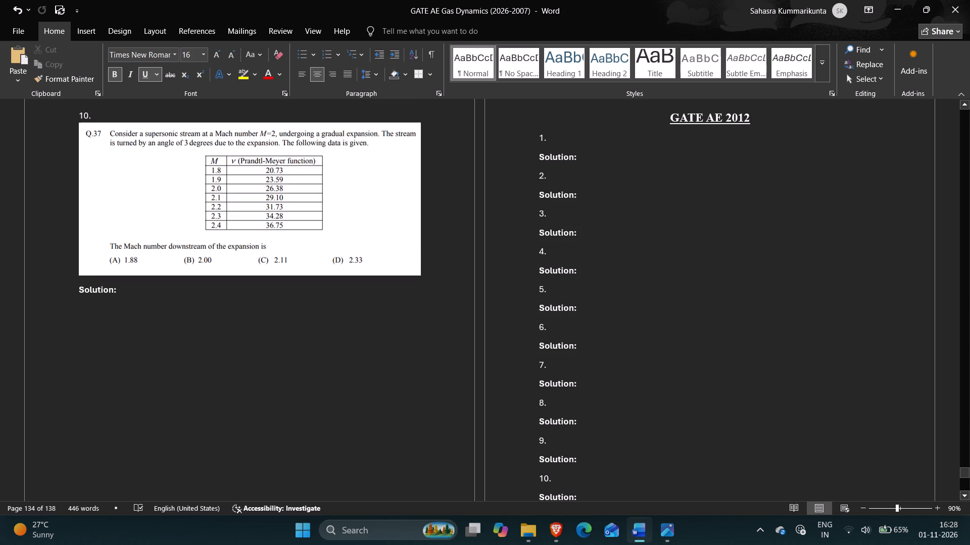
Switch to File Explorer and delete all the used GATE 2013 question images from the Screenshots folder.
click(533, 531)
click(571, 475)
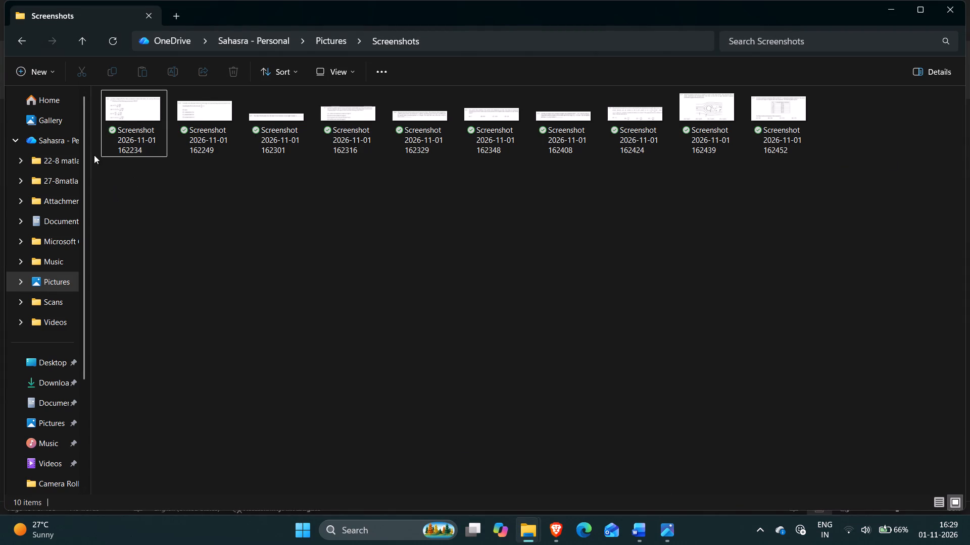
drag(94, 155, 828, 134)
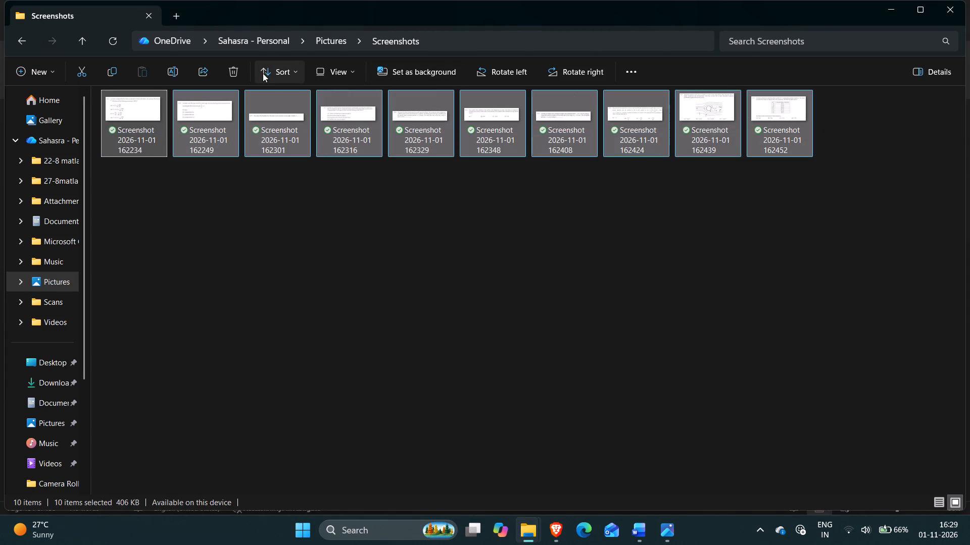
click(241, 68)
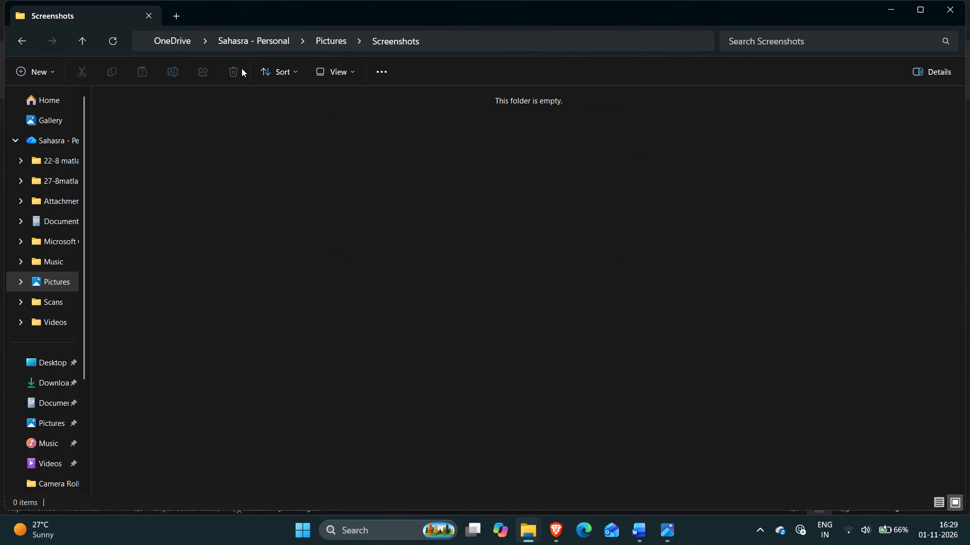
click(551, 538)
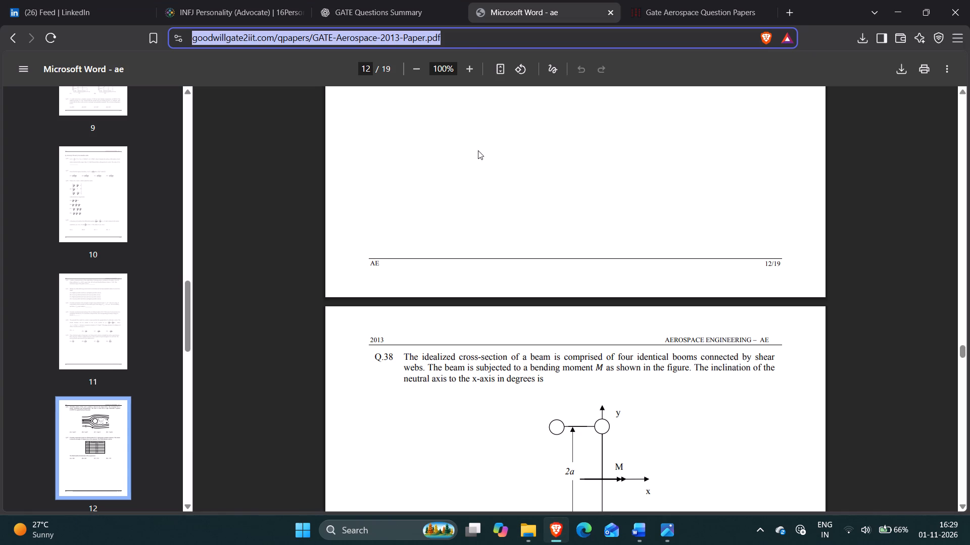
click(359, 31)
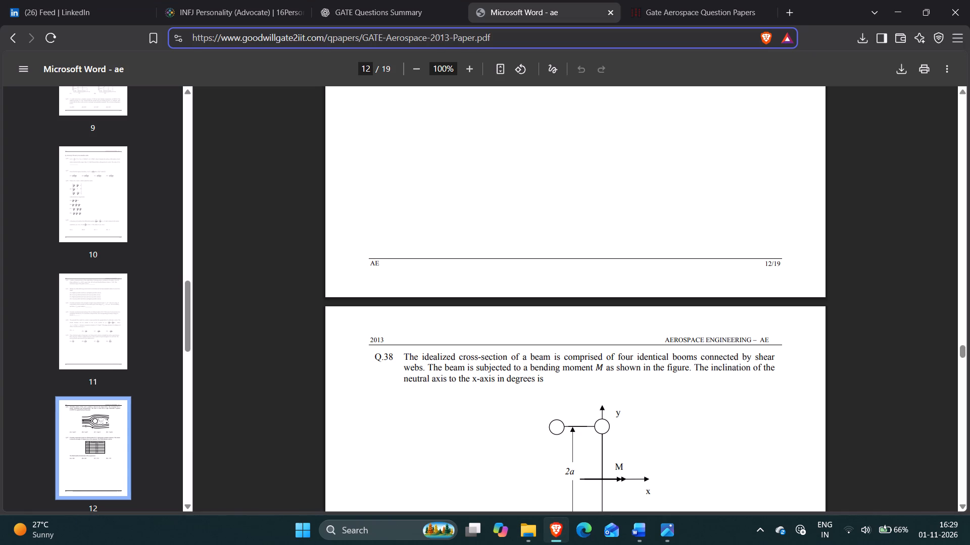
click(449, 34)
key(BackSpace)
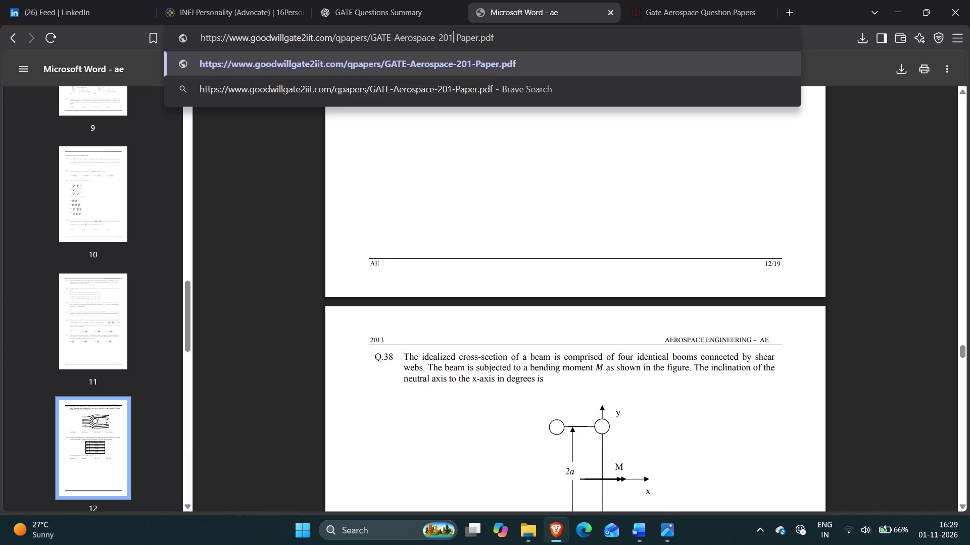
key(2)
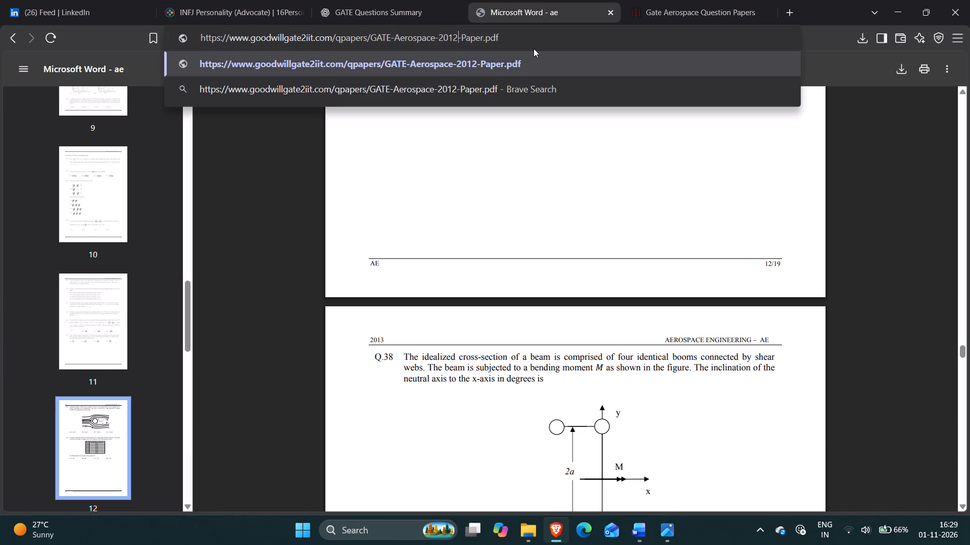
key(Return)
scroll(474, 320, down, 1)
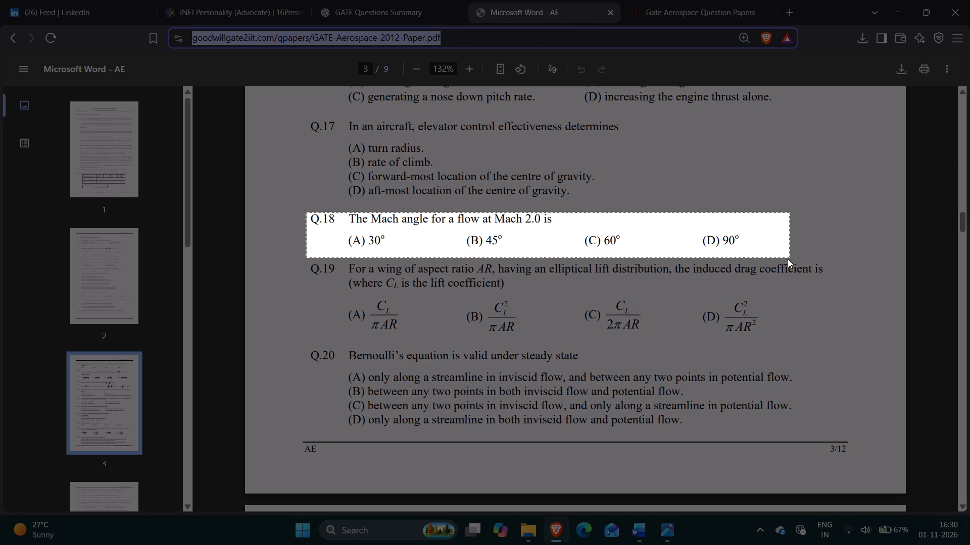
drag(788, 259, 786, 260)
Take a screenshot of question Q.19 on the induced drag coefficient of an elliptically loaded wing, including its four options.
scroll(520, 308, down, 1)
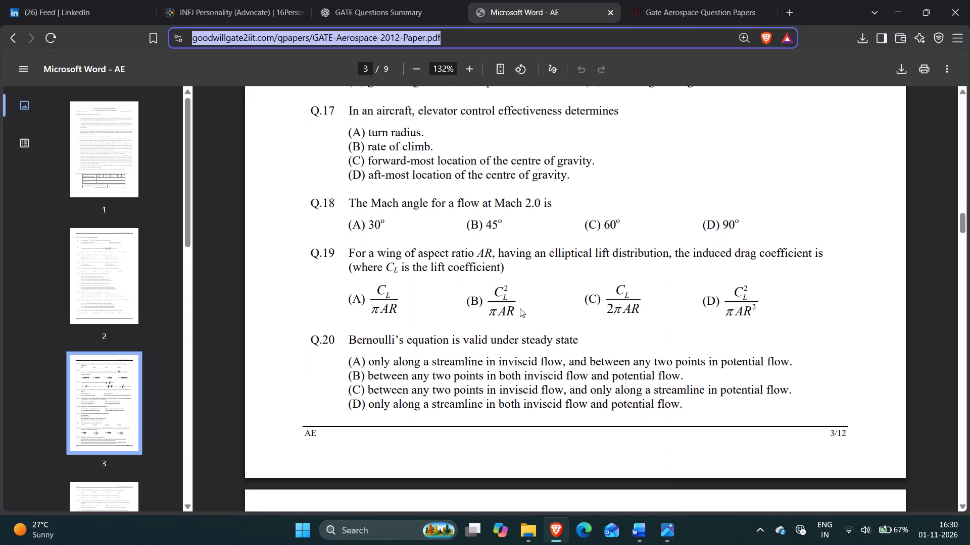
scroll(520, 308, down, 1)
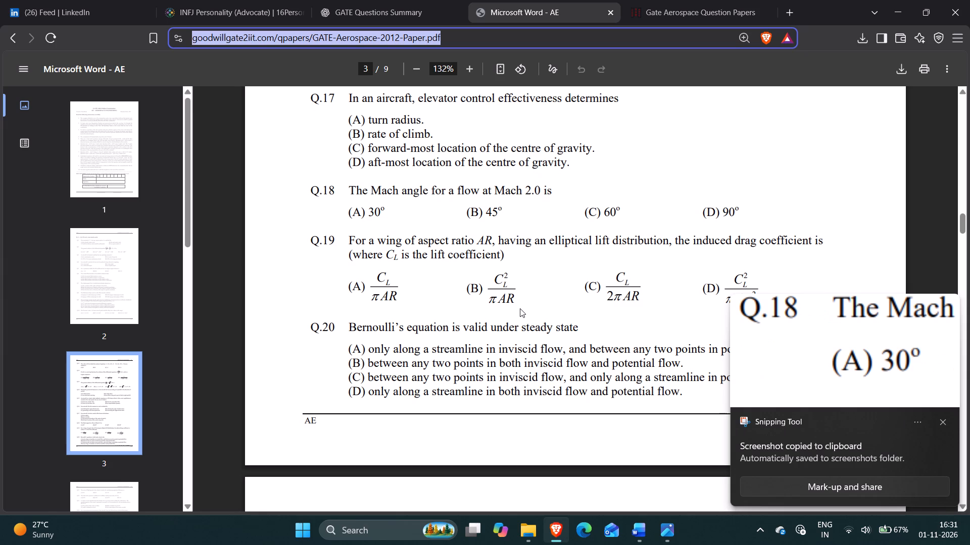
key(Print)
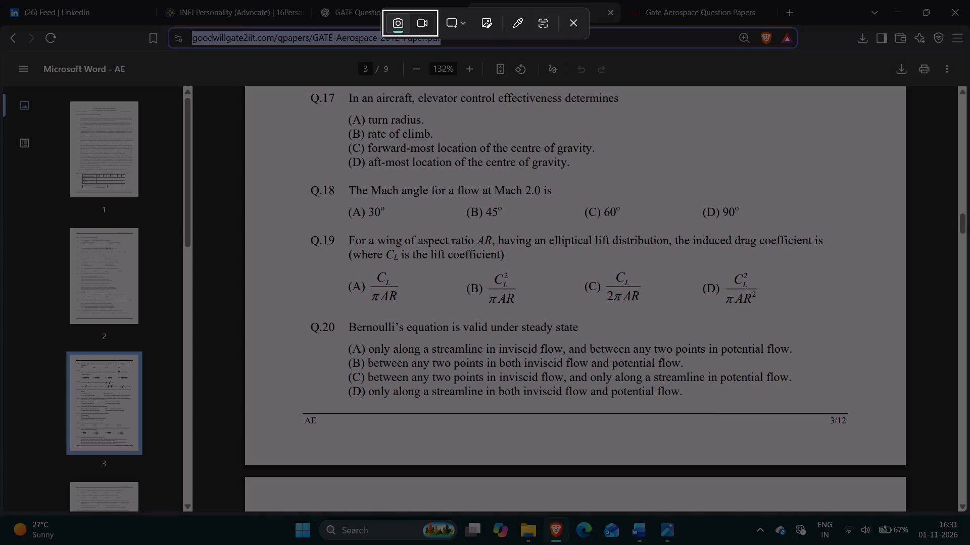
drag(308, 231, 390, 276)
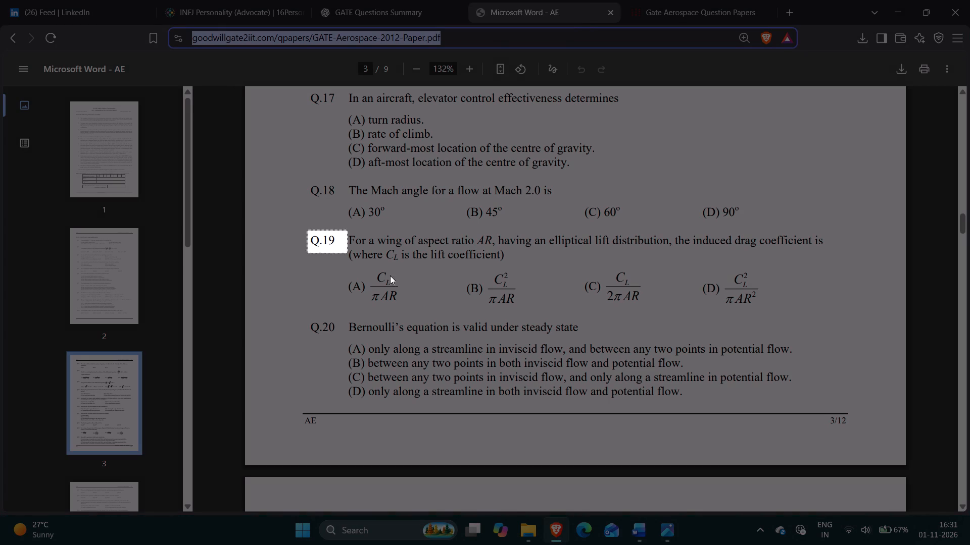
drag(390, 276, 833, 316)
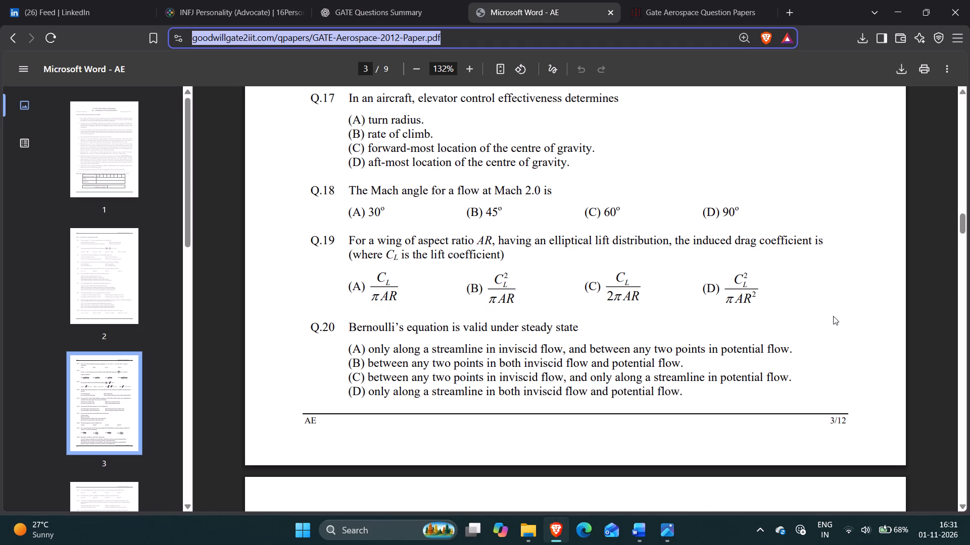
Check ChatGPT's list and take a screenshot of question Q.20 on the validity of Bernoulli's equation, including its four options.
scroll(489, 338, down, 1)
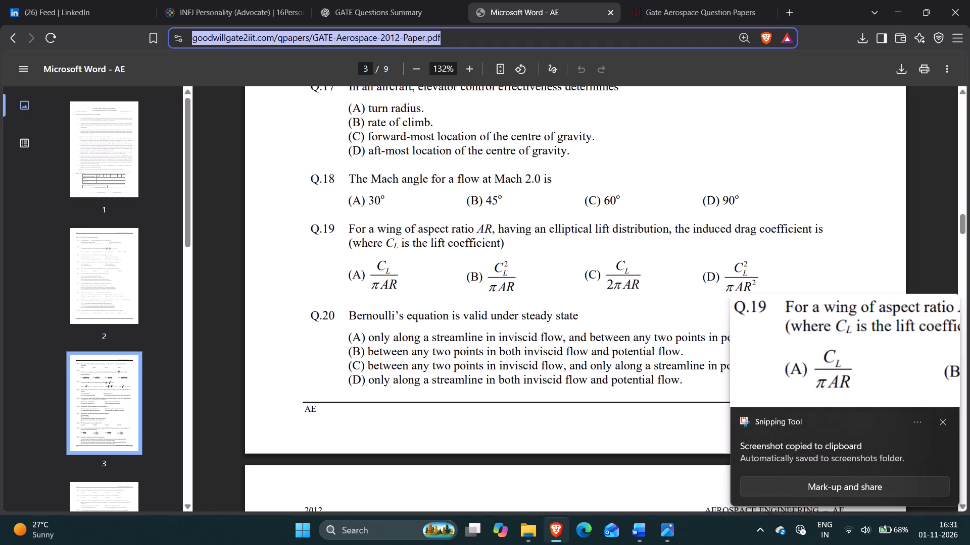
scroll(489, 338, down, 1)
click(390, 0)
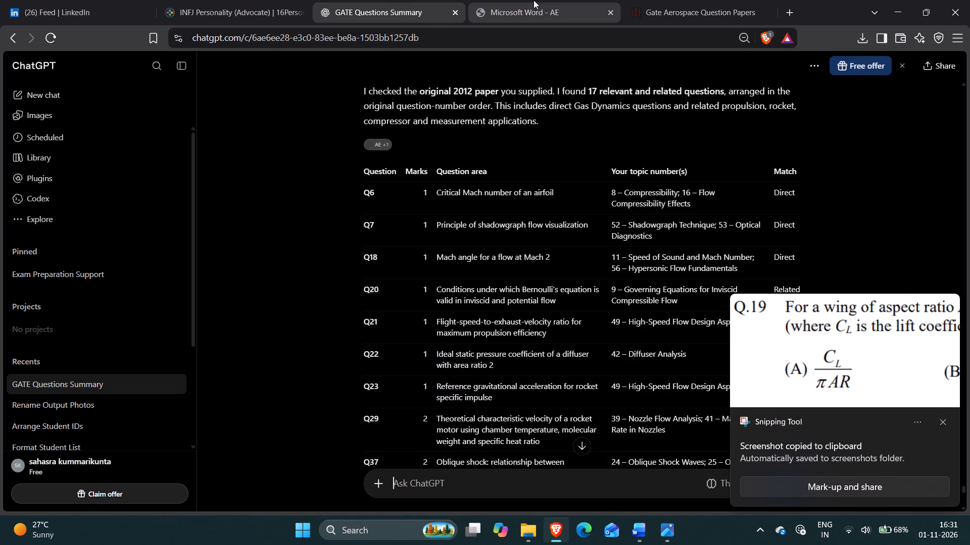
click(533, 0)
scroll(363, 176, down, 1)
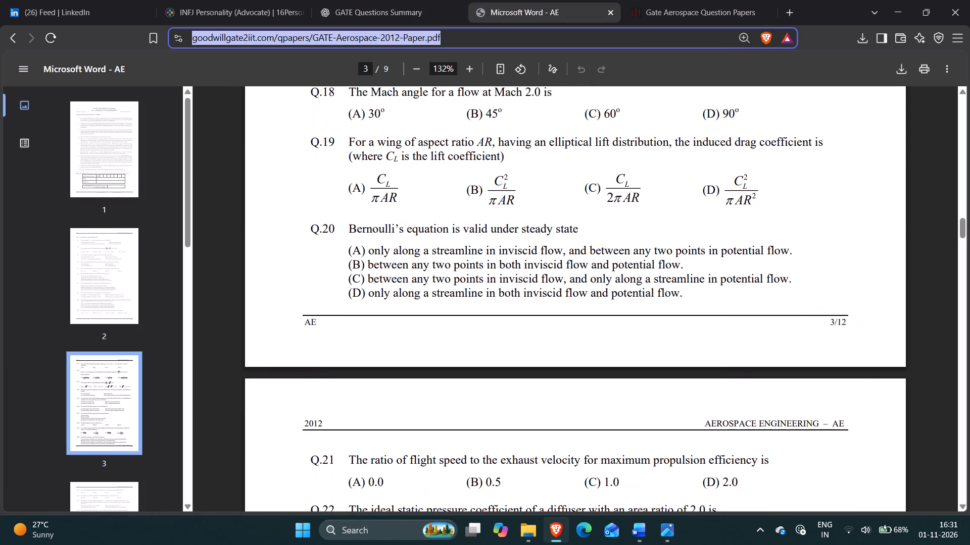
key(Print)
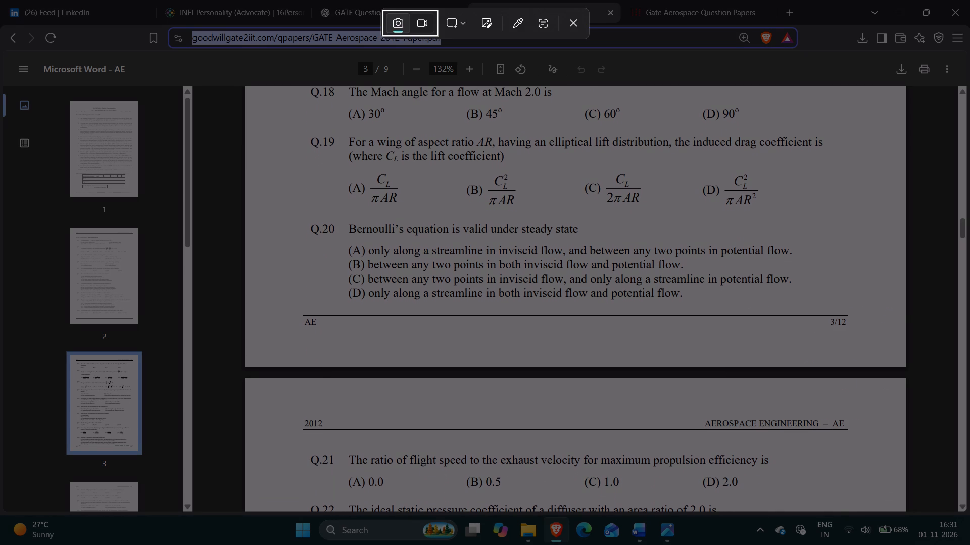
drag(310, 215, 779, 338)
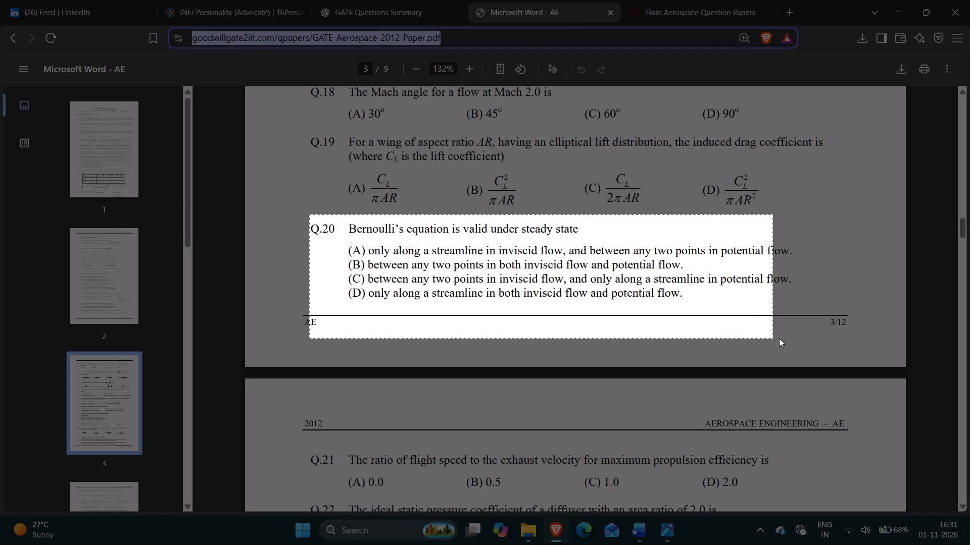
drag(779, 338, 821, 313)
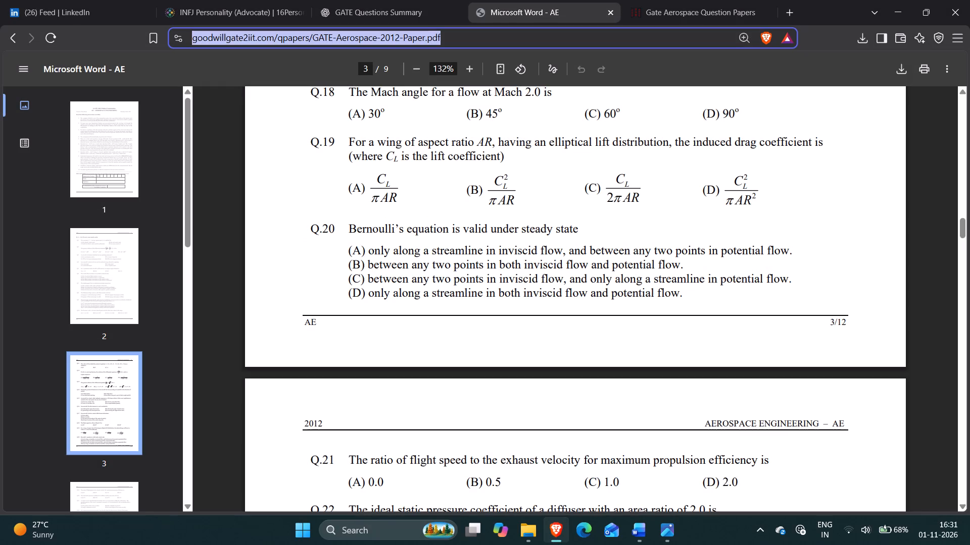
Compare the questions on page 4 of the 2012 paper with ChatGPT's list of relevant questions.
scroll(562, 440, down, 5)
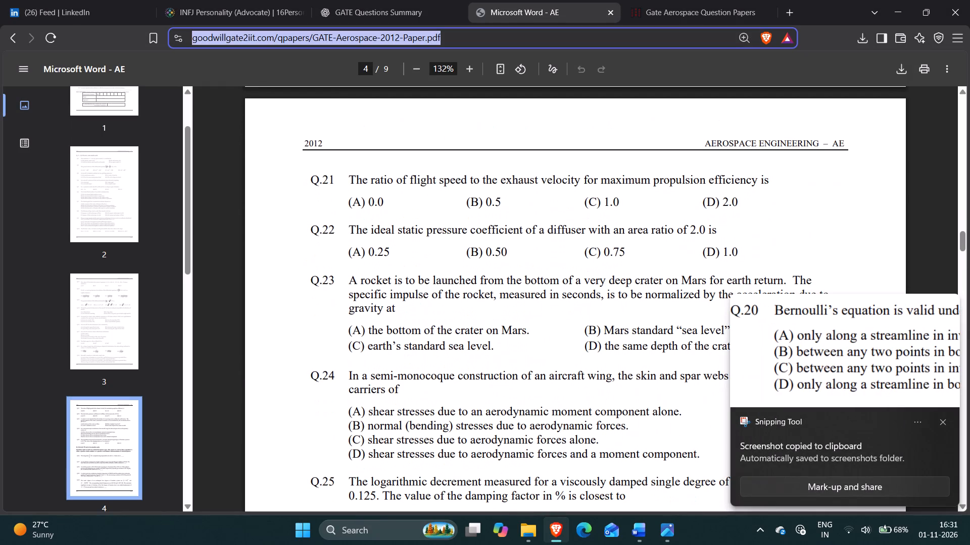
click(353, 0)
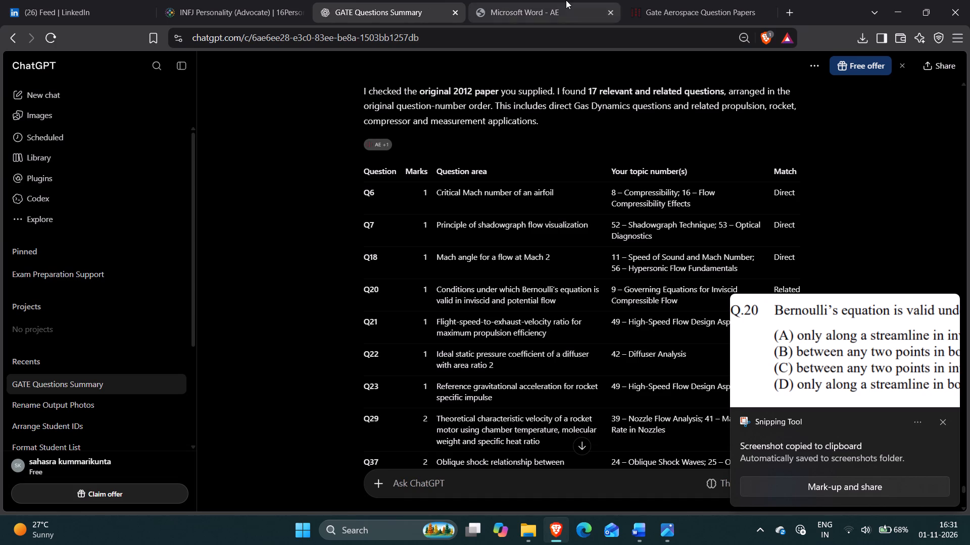
click(566, 0)
scroll(545, 312, down, 1)
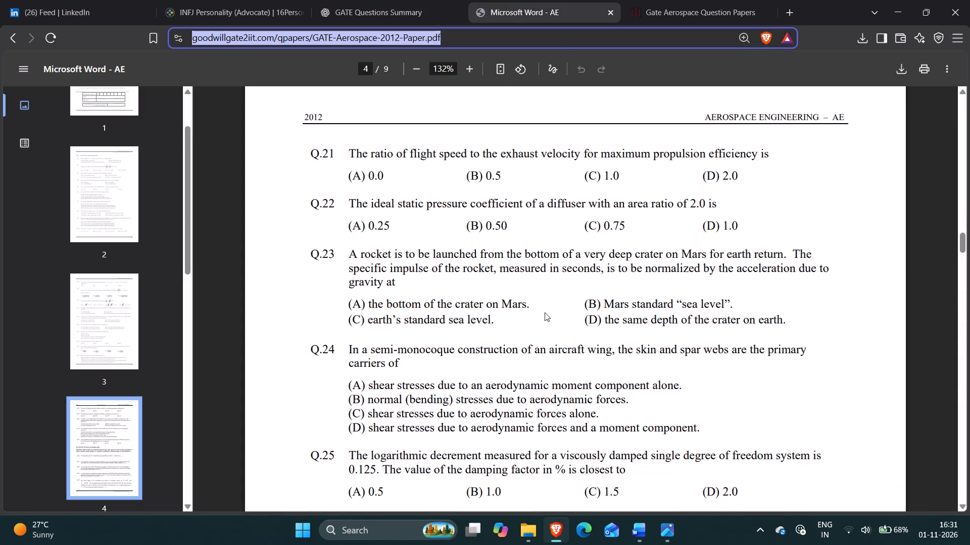
scroll(545, 312, down, 4)
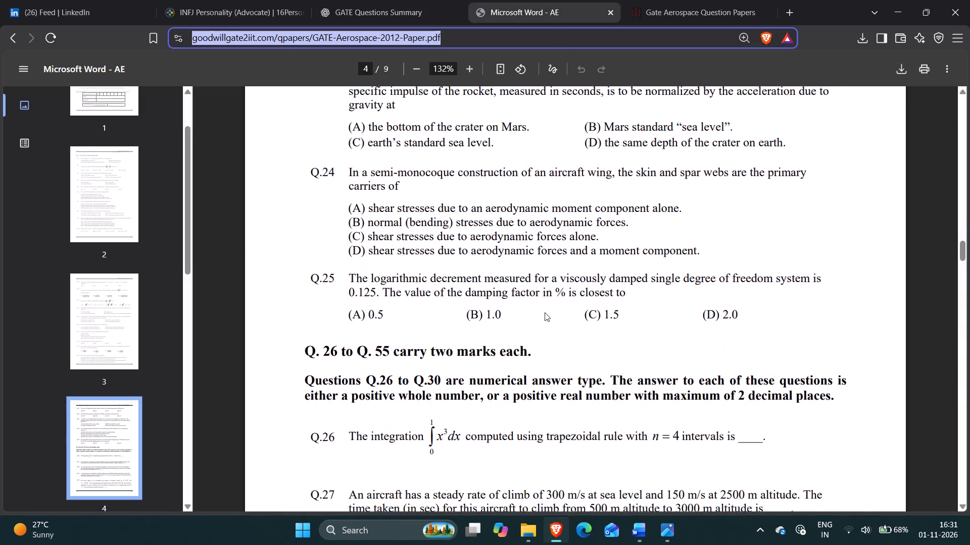
scroll(545, 312, down, 3)
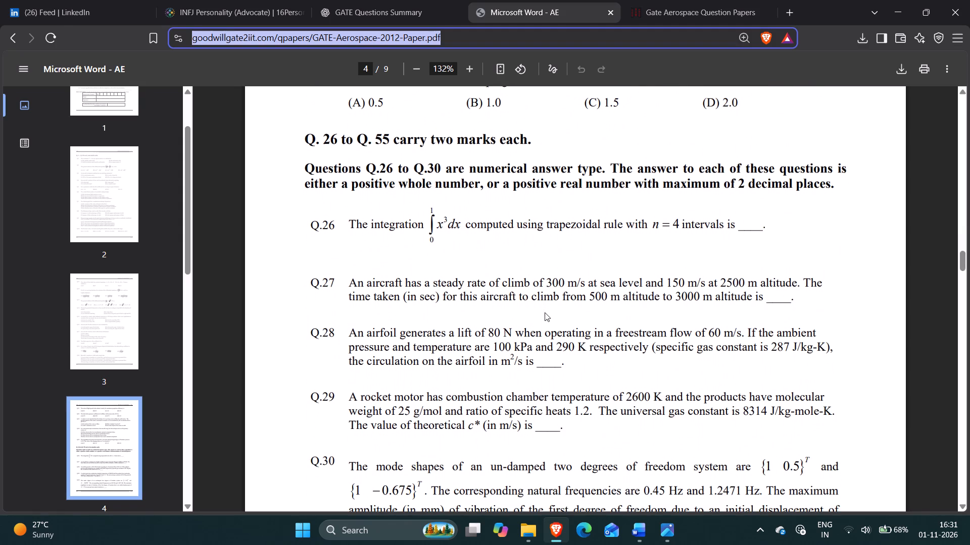
click(374, 0)
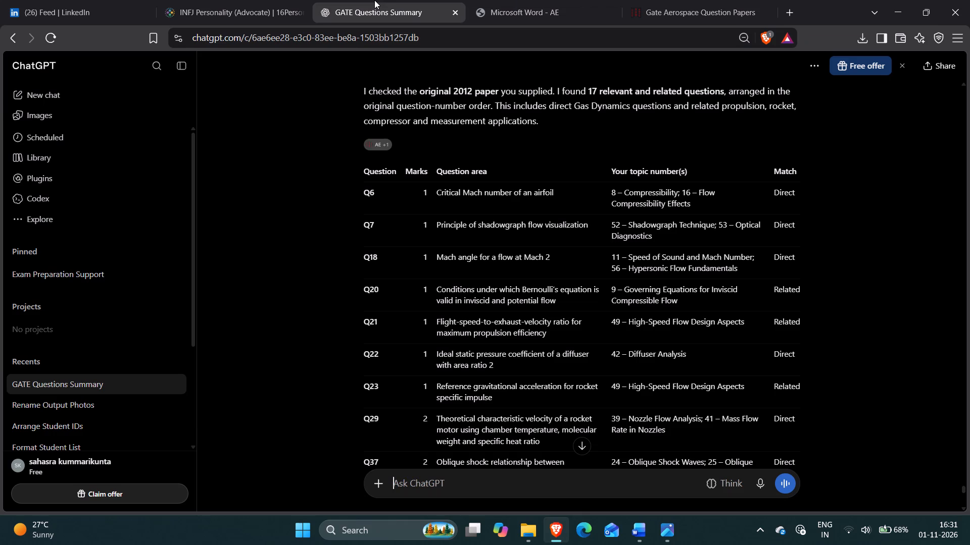
click(555, 0)
click(407, 0)
click(554, 0)
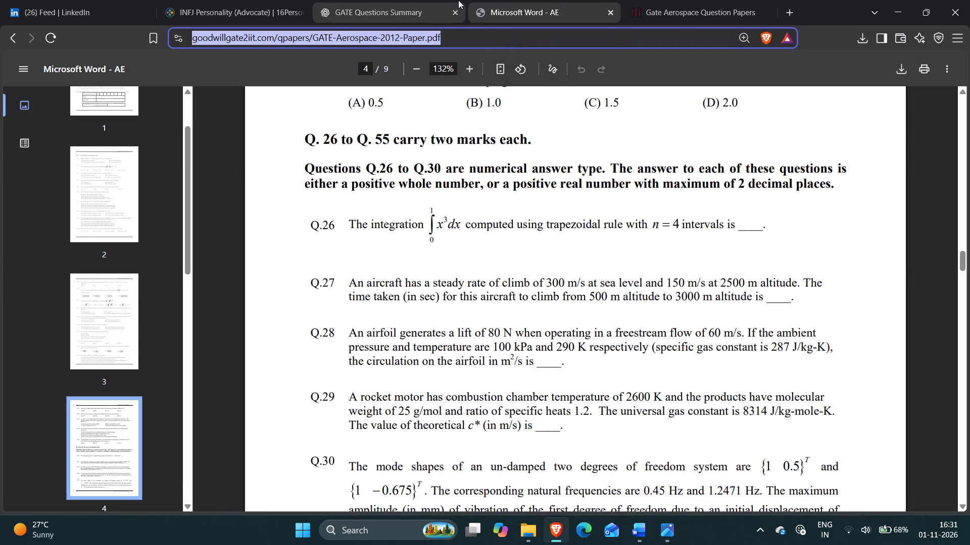
Take a screenshot of question Q.28 on the circulation of an airfoil generating 80 N of lift.
scroll(480, 272, down, 1)
key(Print)
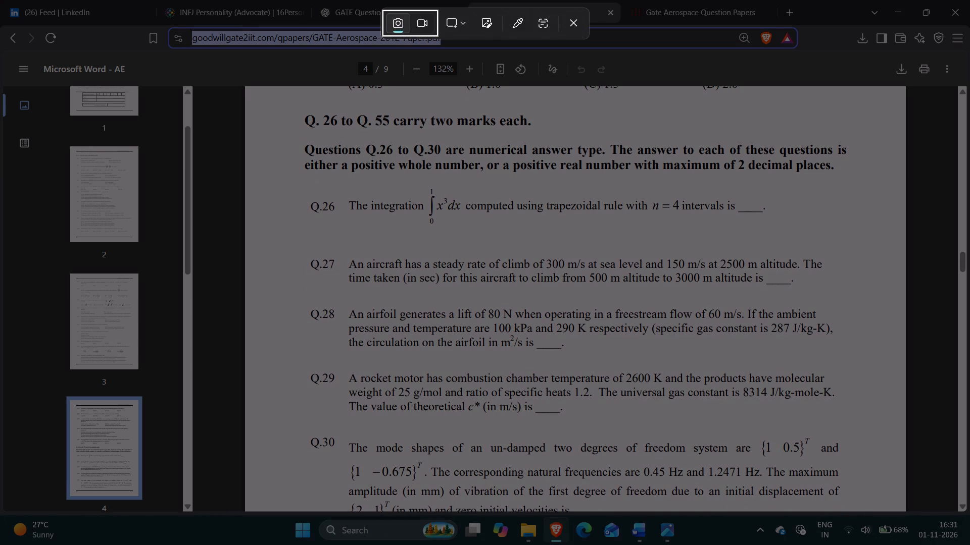
drag(306, 297, 756, 355)
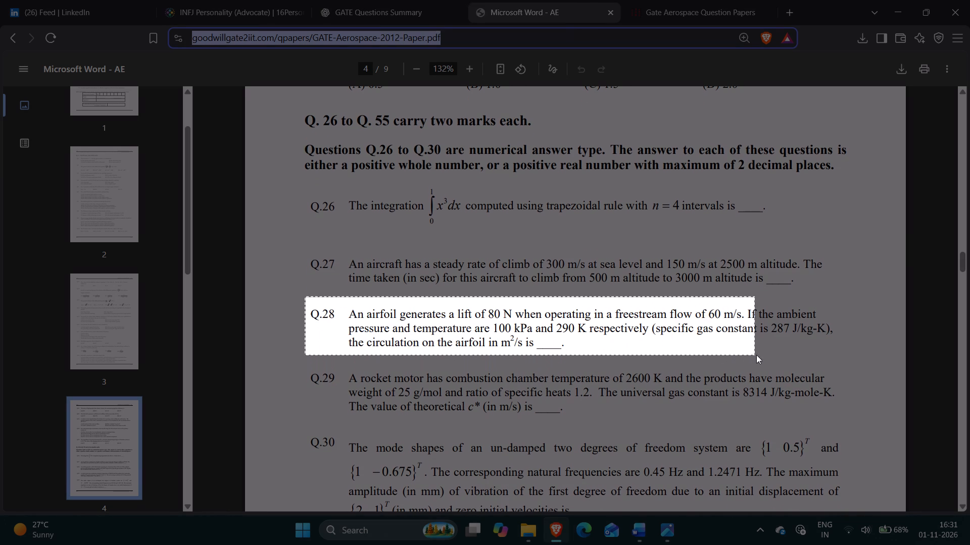
drag(756, 355, 860, 360)
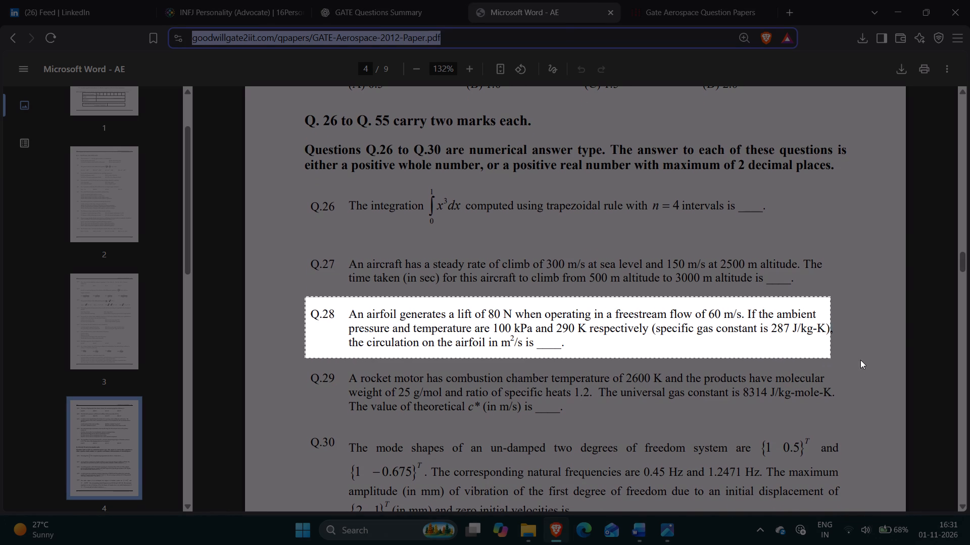
drag(860, 360, 849, 363)
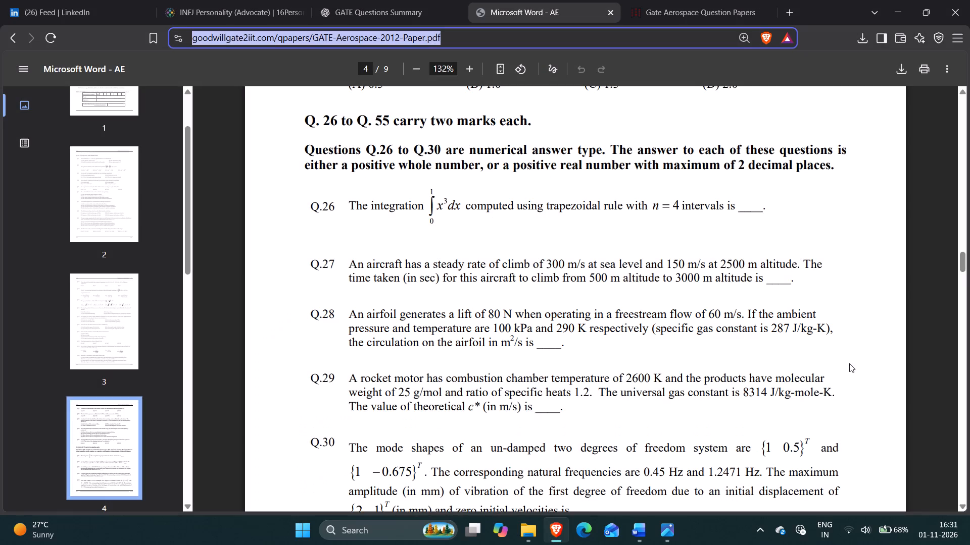
On page 5, take a screenshot of question Q.37 on the oblique shock wave from a wedge, including its four options.
scroll(849, 363, down, 6)
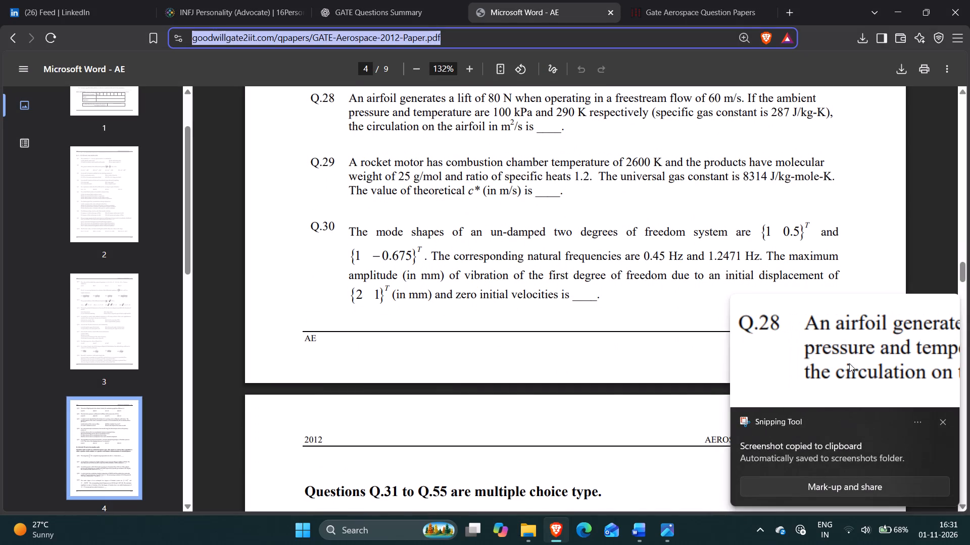
scroll(651, 363, down, 4)
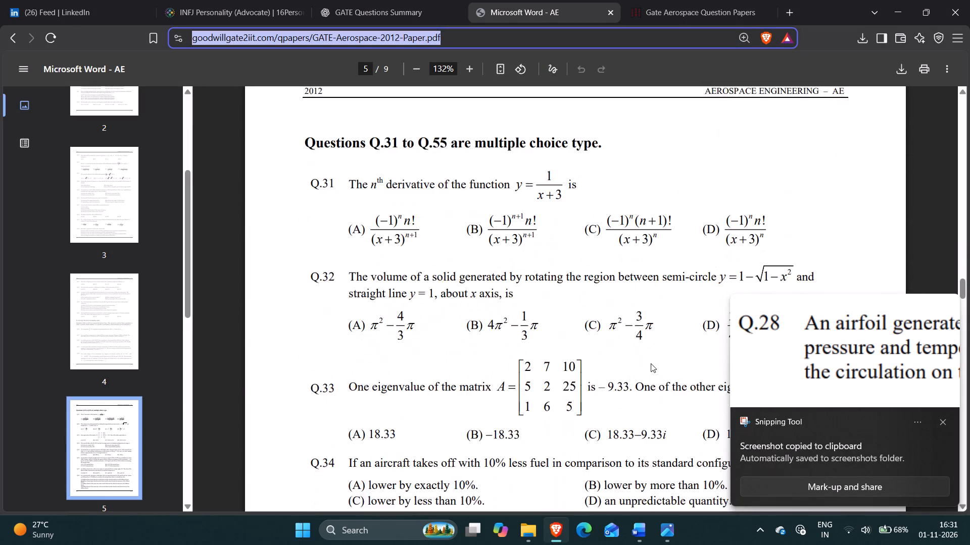
scroll(651, 363, down, 6)
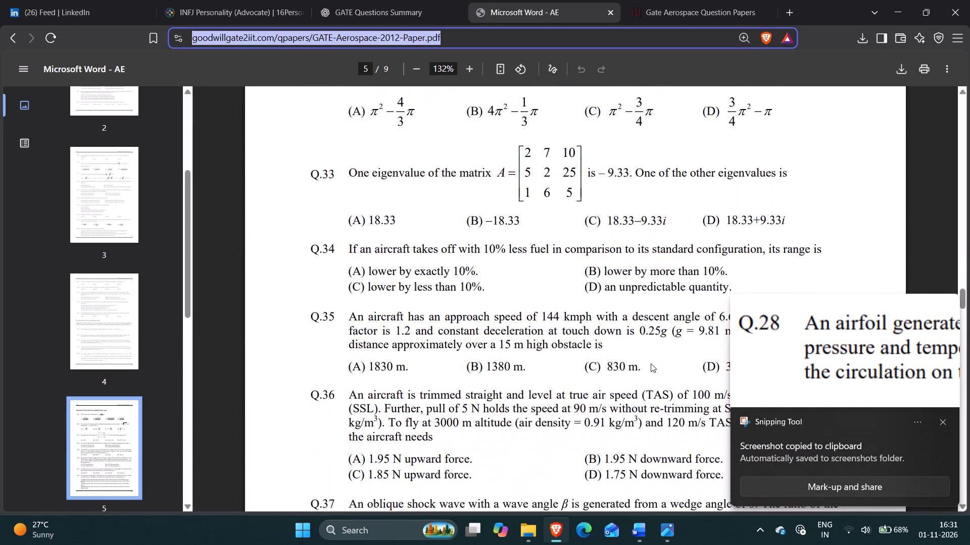
scroll(651, 363, down, 3)
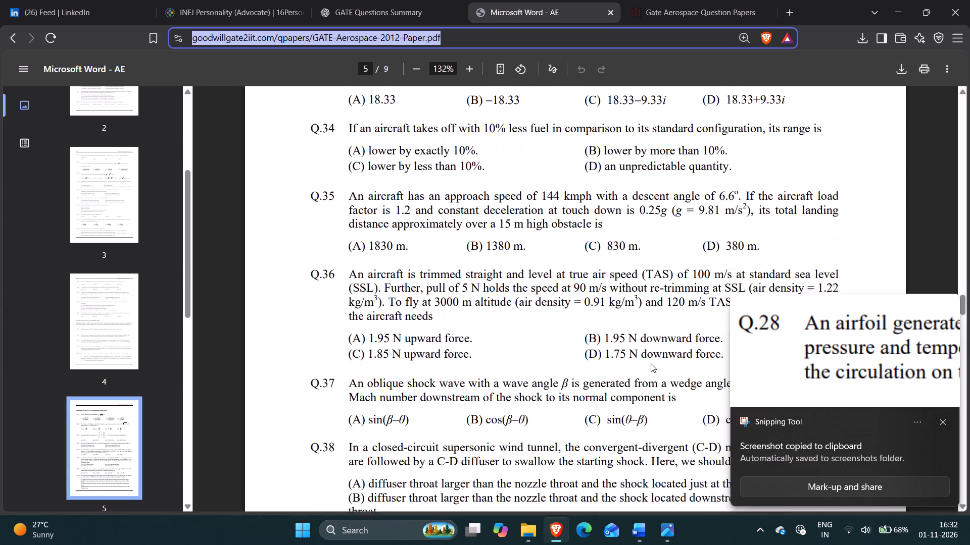
scroll(651, 363, down, 2)
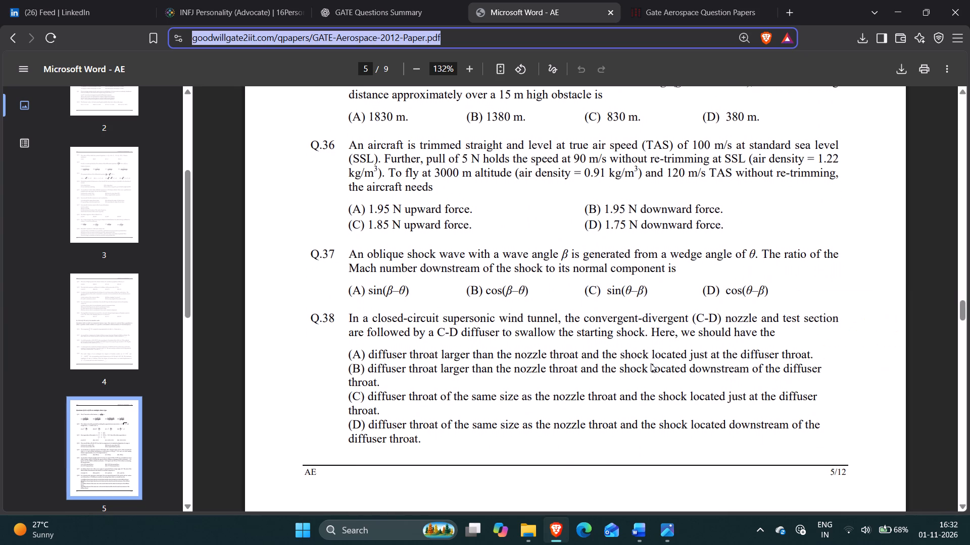
key(Print)
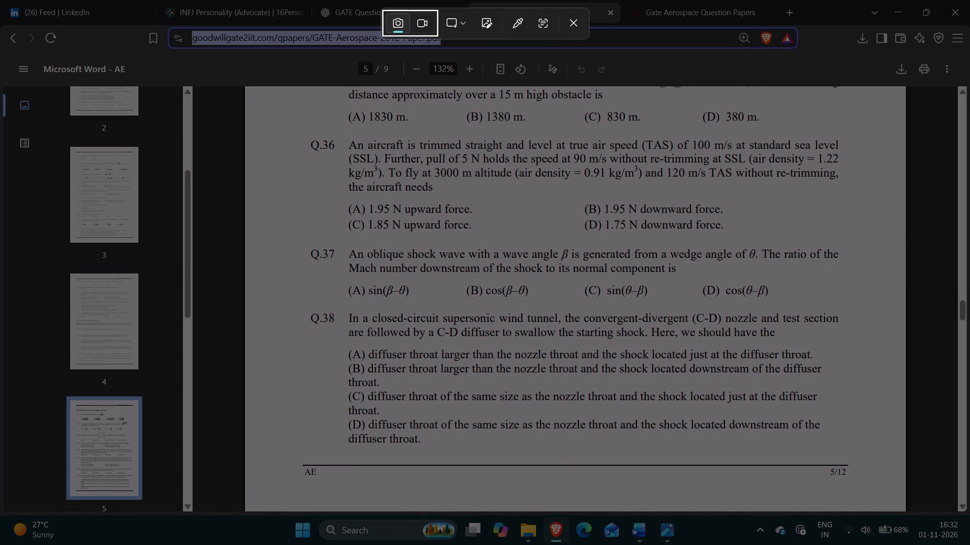
drag(306, 242, 817, 297)
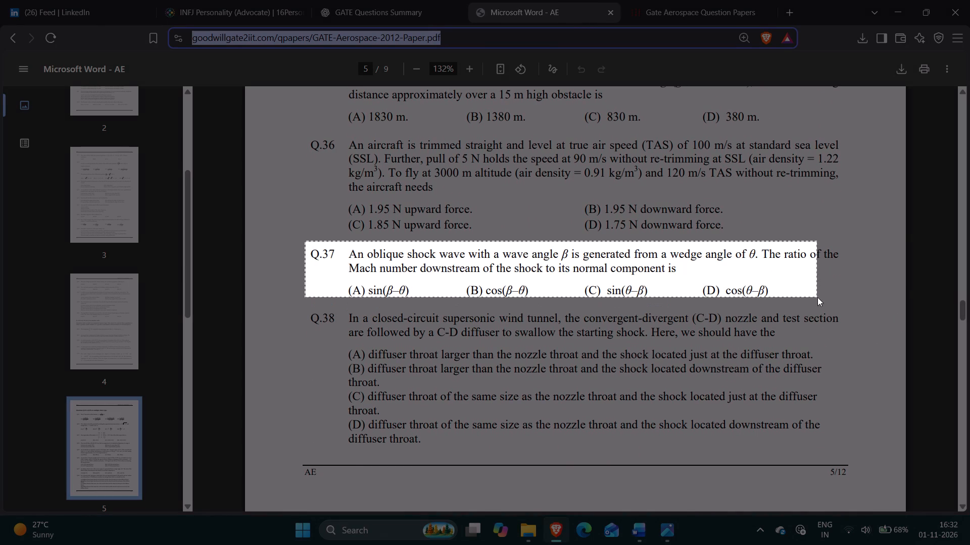
drag(817, 297, 844, 313)
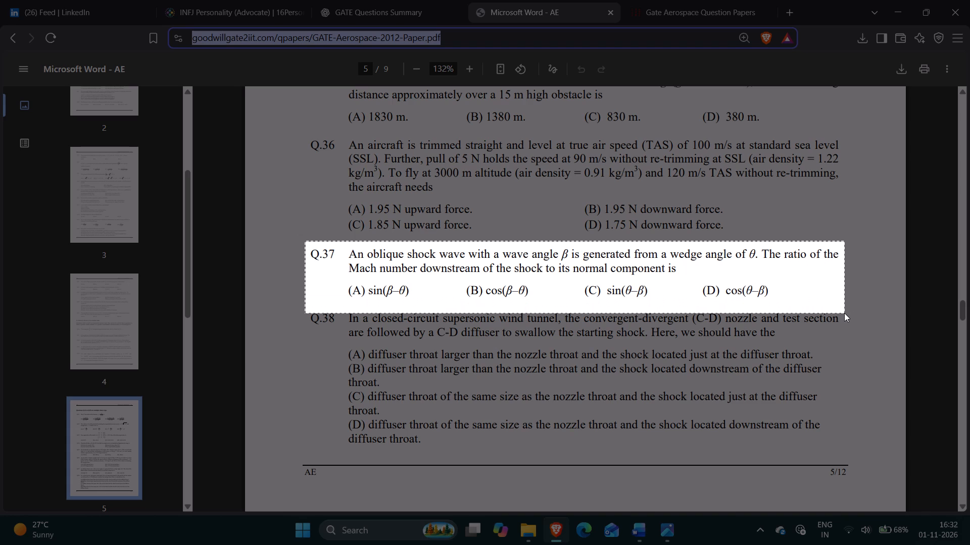
drag(844, 313, 847, 309)
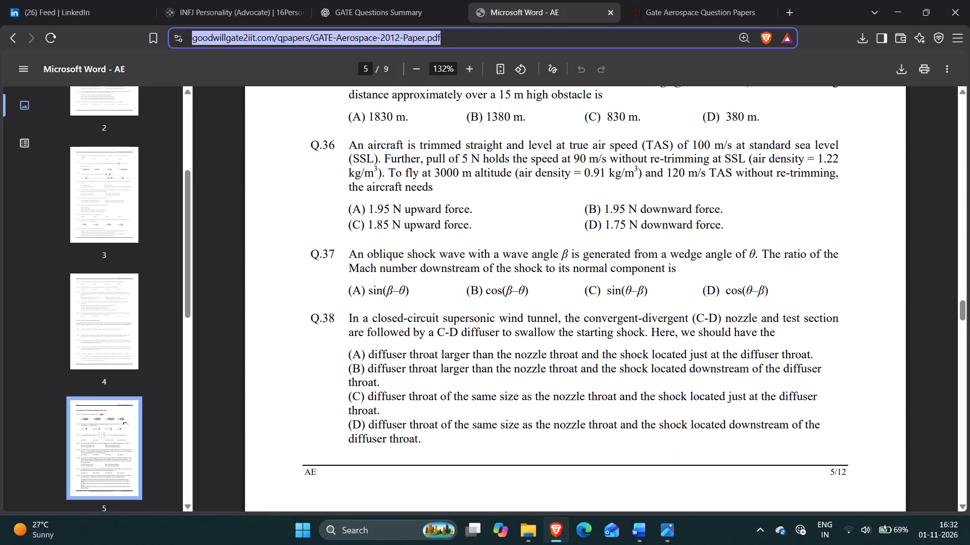
On page 6, take a screenshot of question Q.39 on the vortex flowmeter, including its four options.
scroll(847, 309, down, 5)
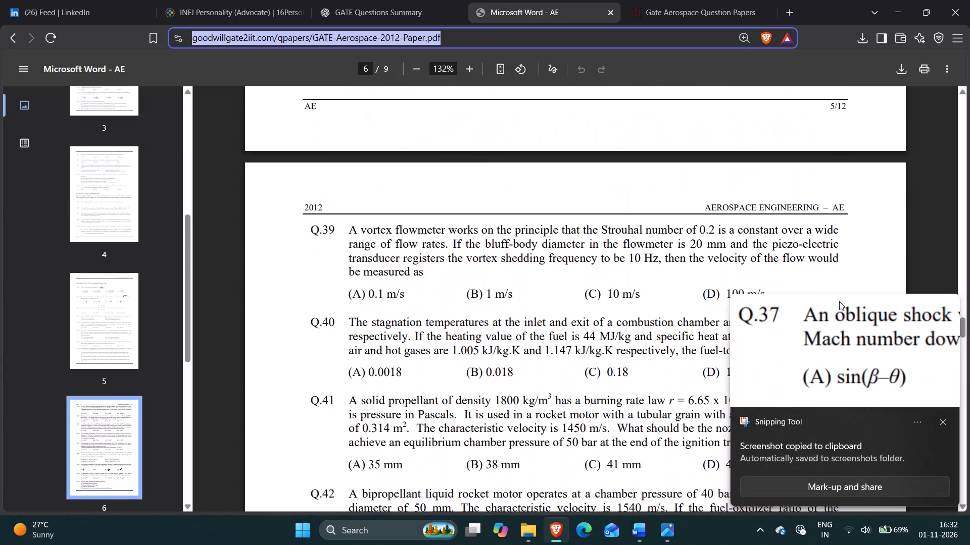
scroll(760, 226, down, 1)
key(Print)
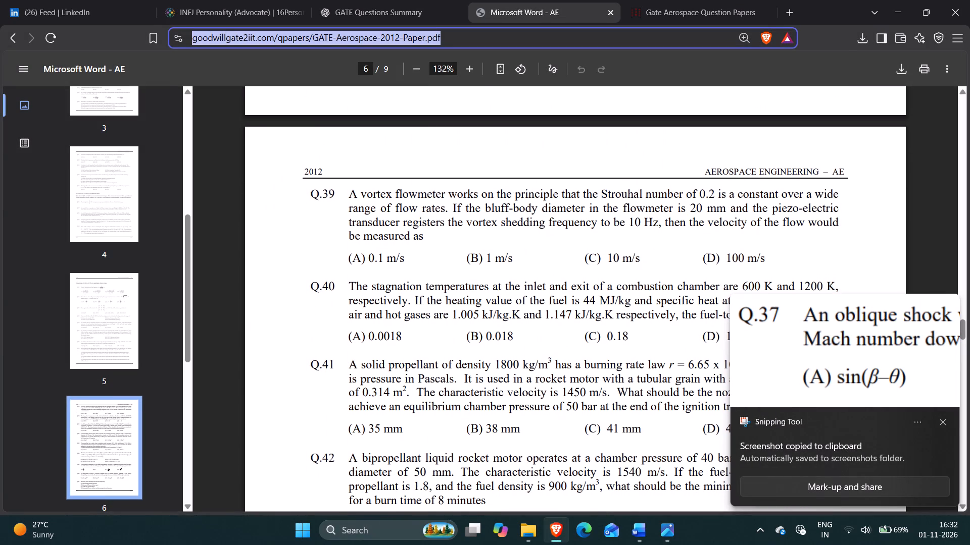
drag(302, 185, 660, 264)
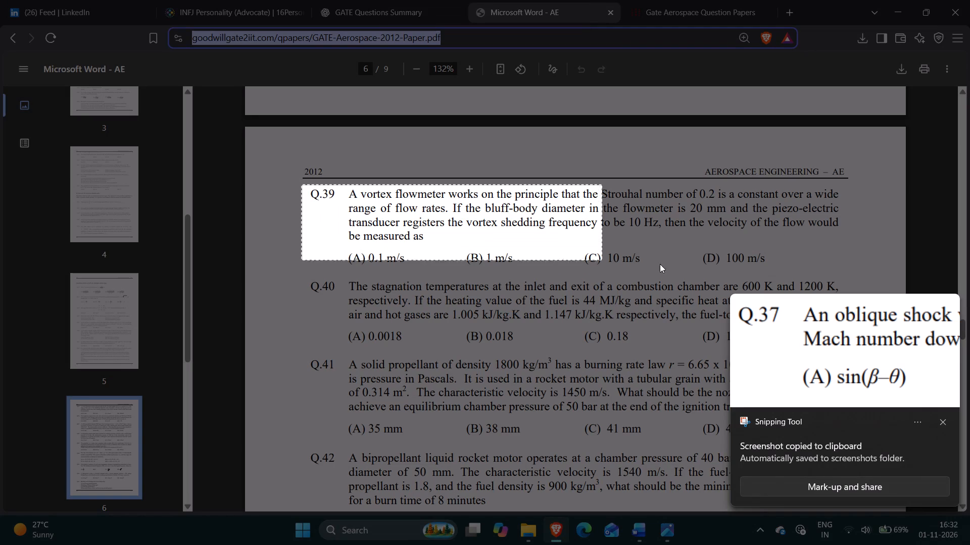
drag(660, 264, 852, 269)
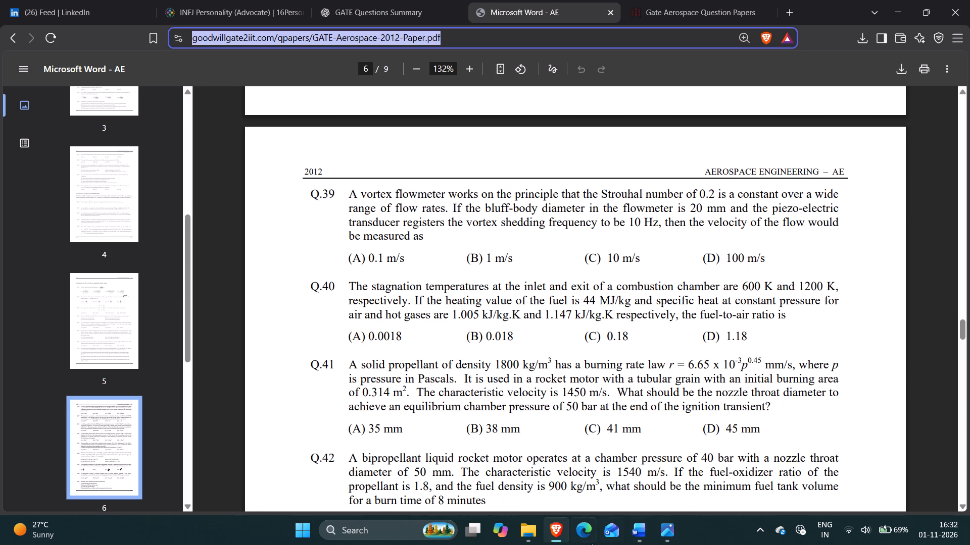
Open the newest image in the Screenshots folder to check the Q.39 capture, and return to the 2012 paper.
click(530, 544)
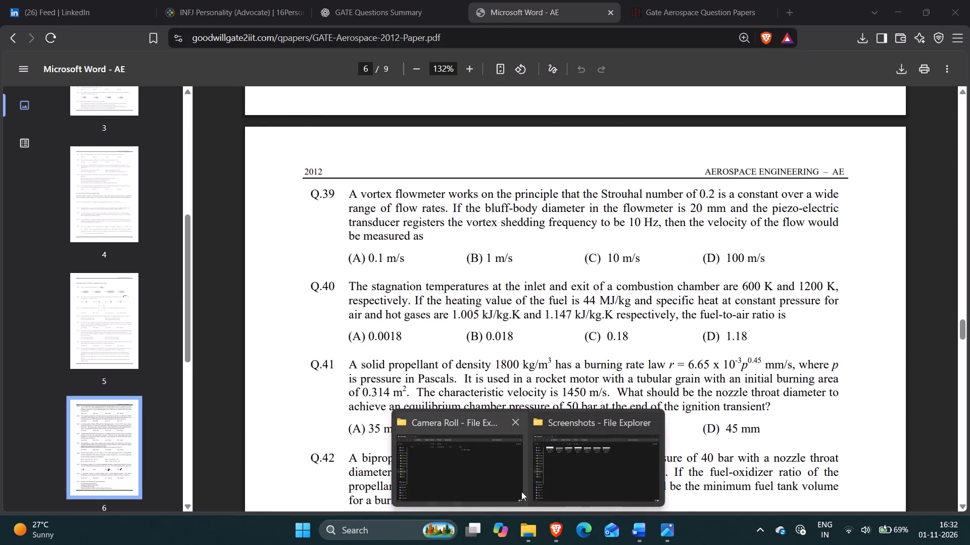
click(581, 482)
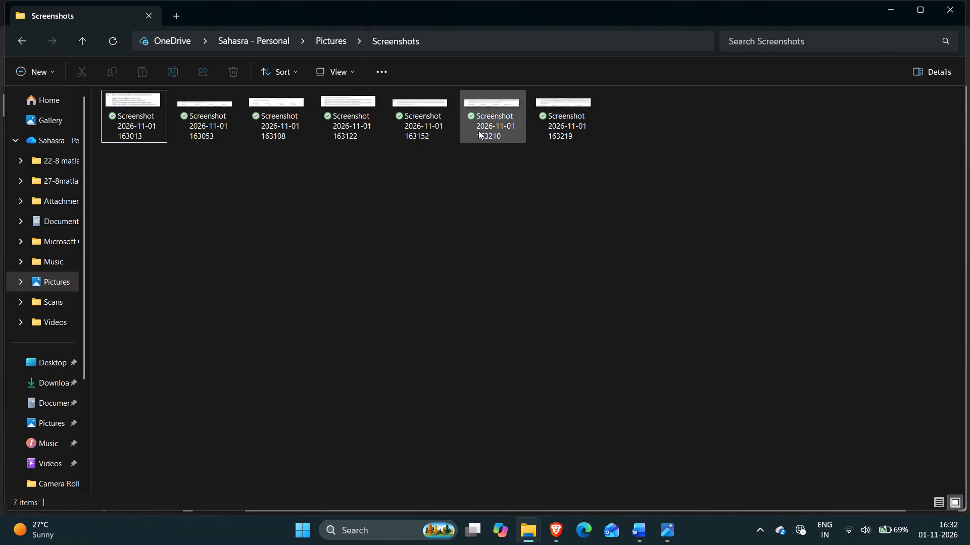
double_click(575, 127)
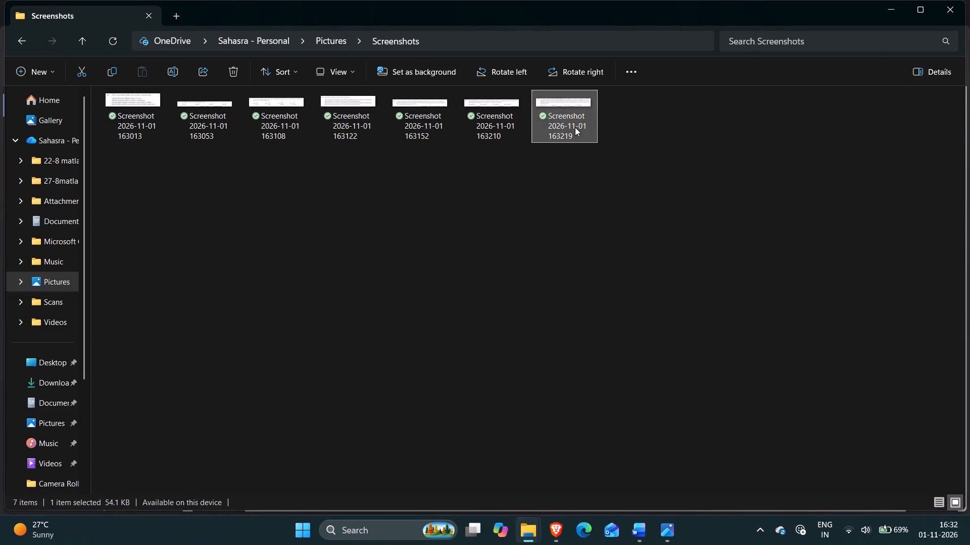
click(575, 127)
click(778, 81)
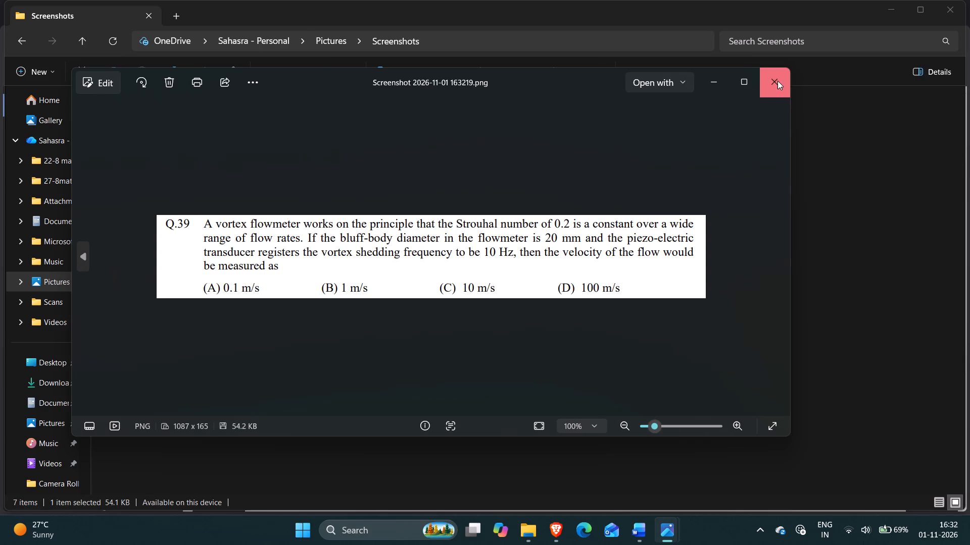
click(891, 12)
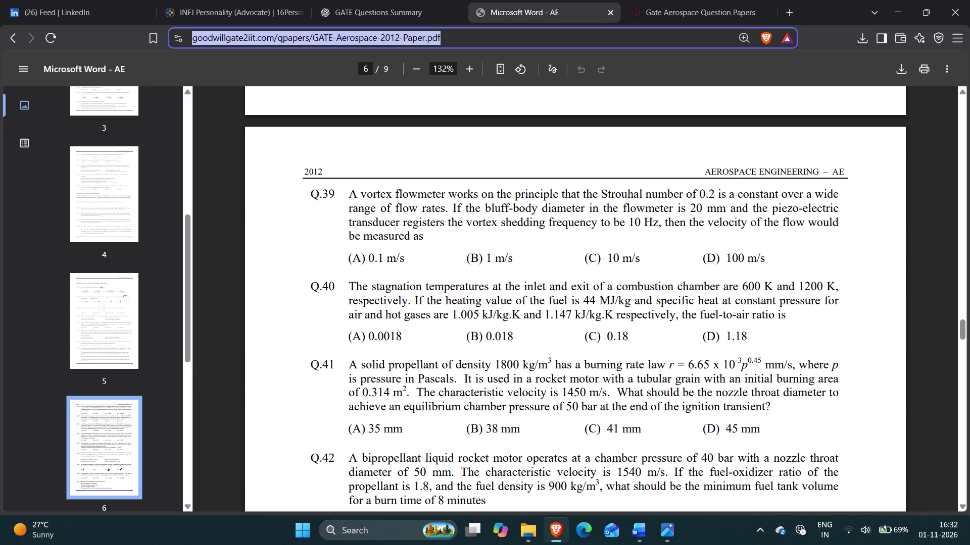
Take a screenshot of question Q.40 on the combustion chamber's fuel-to-air ratio, including its four options.
key(Print)
drag(302, 273, 352, 296)
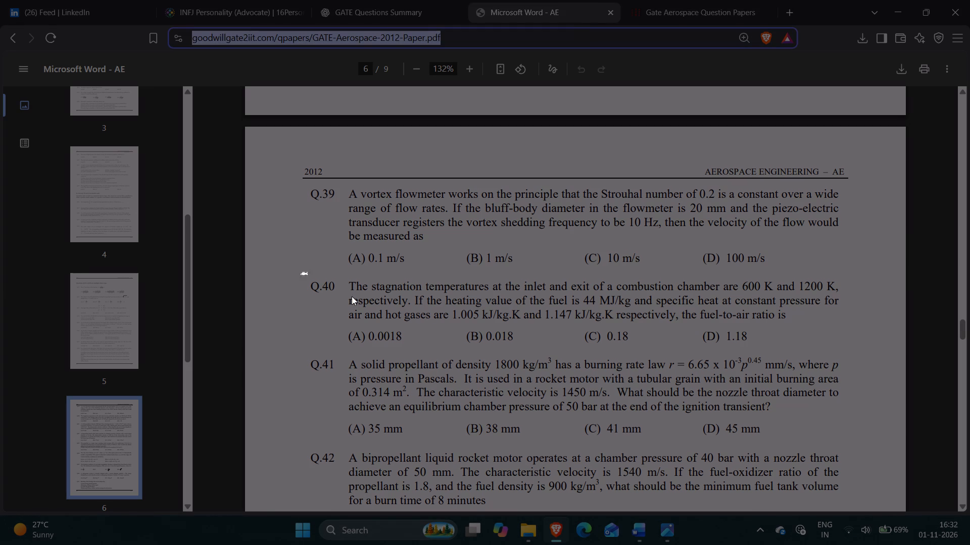
drag(352, 296, 845, 351)
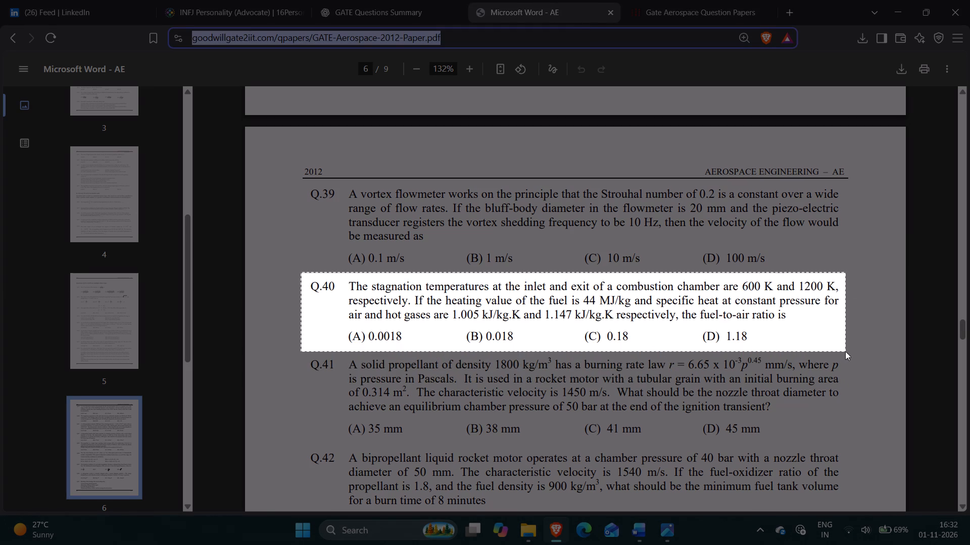
drag(845, 351, 845, 351)
On page 7, take one screenshot of the common data for Questions 48 and 49 together with Q.48, Q.49 and their options.
scroll(845, 351, down, 4)
scroll(607, 393, down, 2)
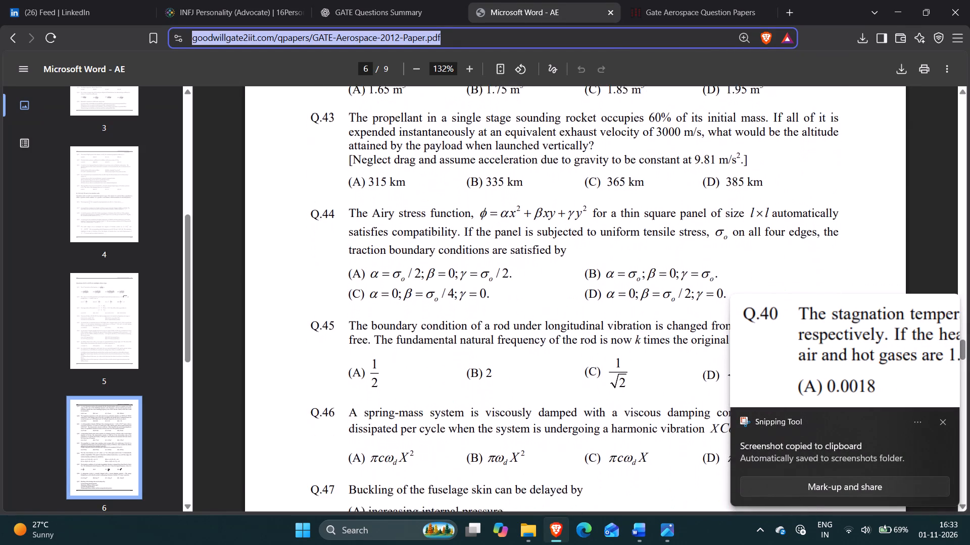
scroll(607, 393, down, 3)
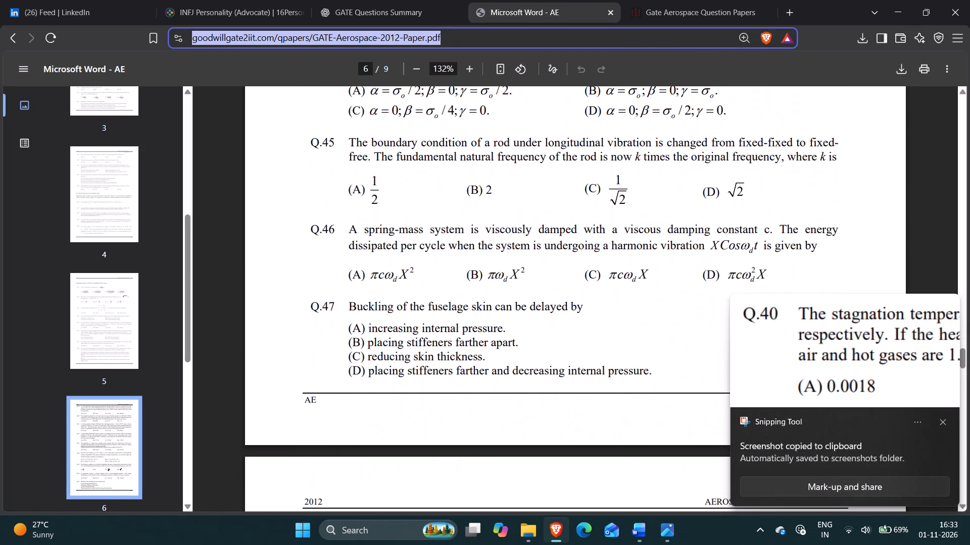
scroll(607, 393, down, 2)
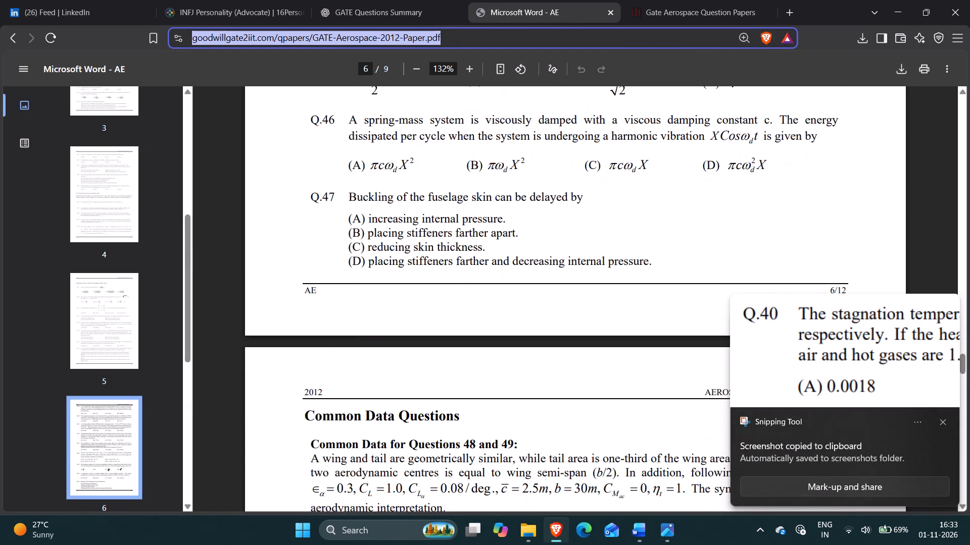
scroll(607, 393, down, 4)
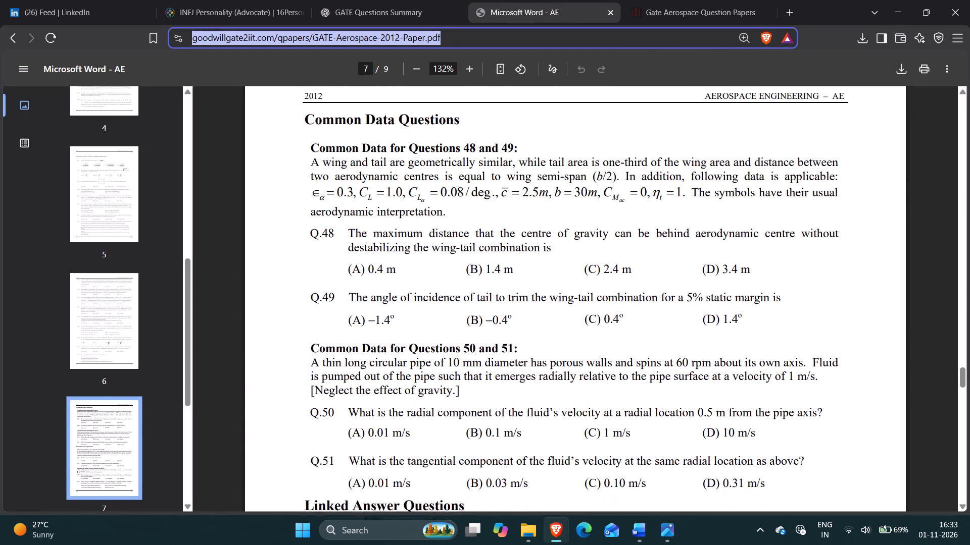
scroll(607, 393, down, 1)
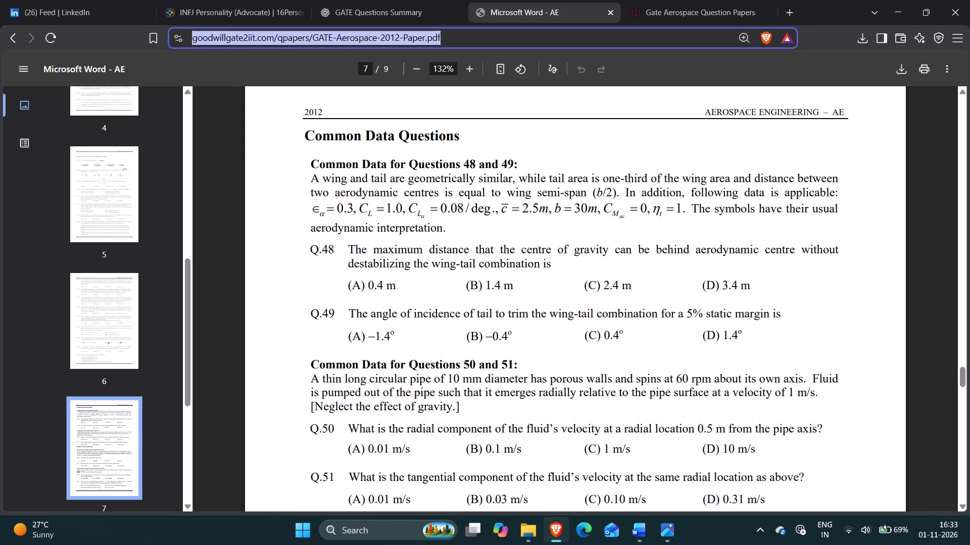
key(Print)
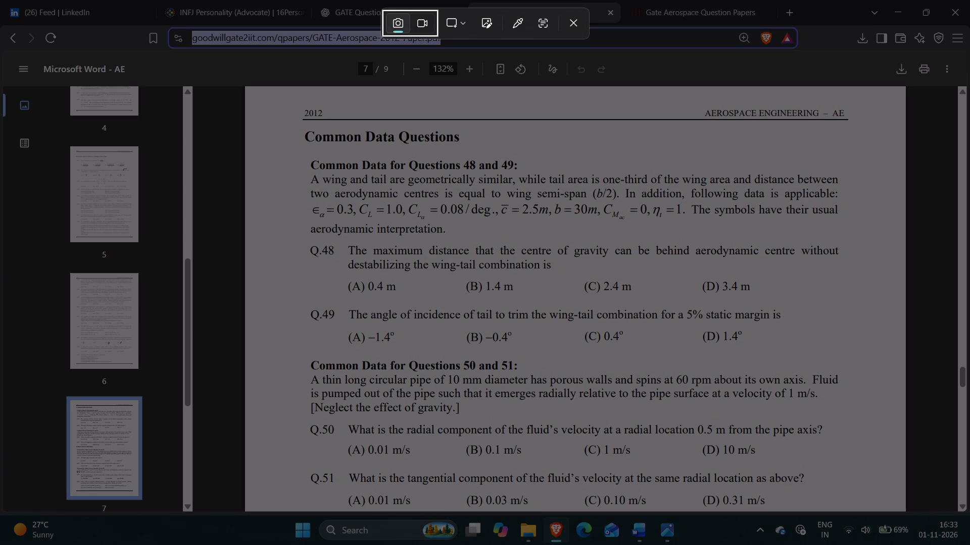
drag(300, 151, 753, 353)
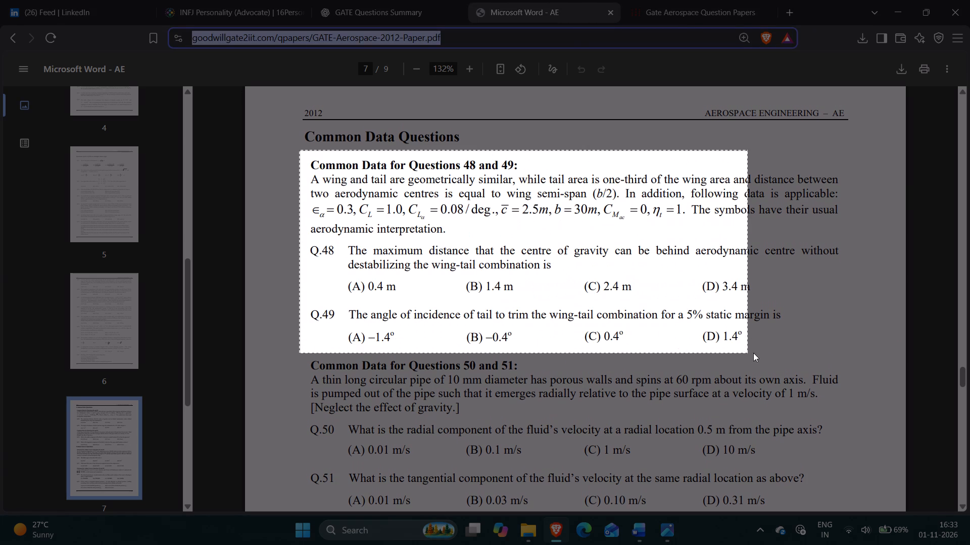
drag(753, 353, 858, 361)
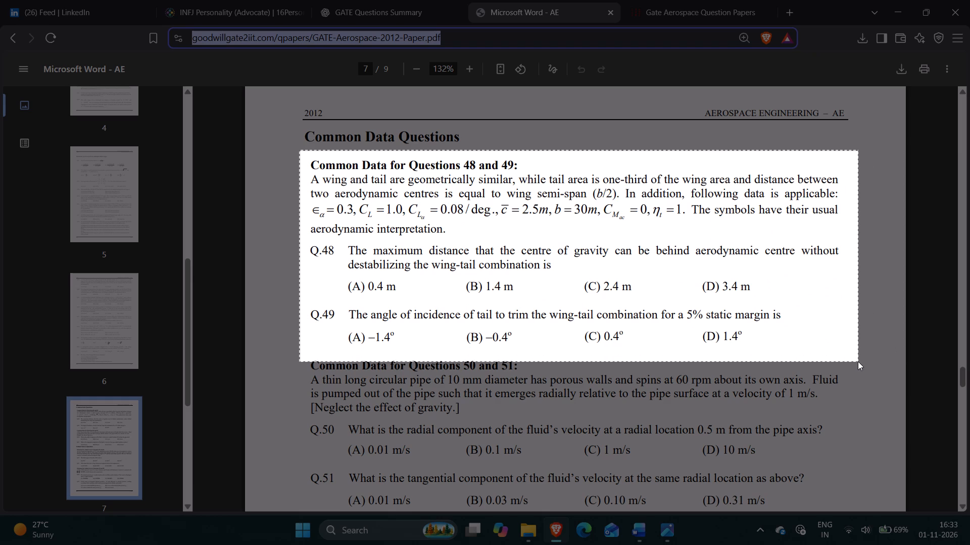
drag(858, 361, 860, 354)
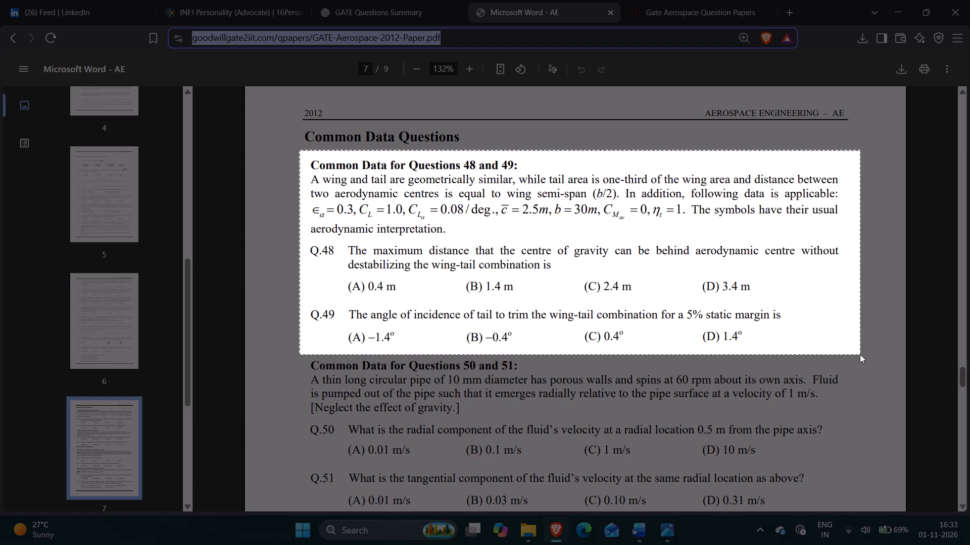
drag(860, 354, 860, 355)
Look through the remaining questions of the 2012 paper, from Q.50 on page 7 to the General Aptitude section, for relevant ones.
scroll(860, 355, down, 3)
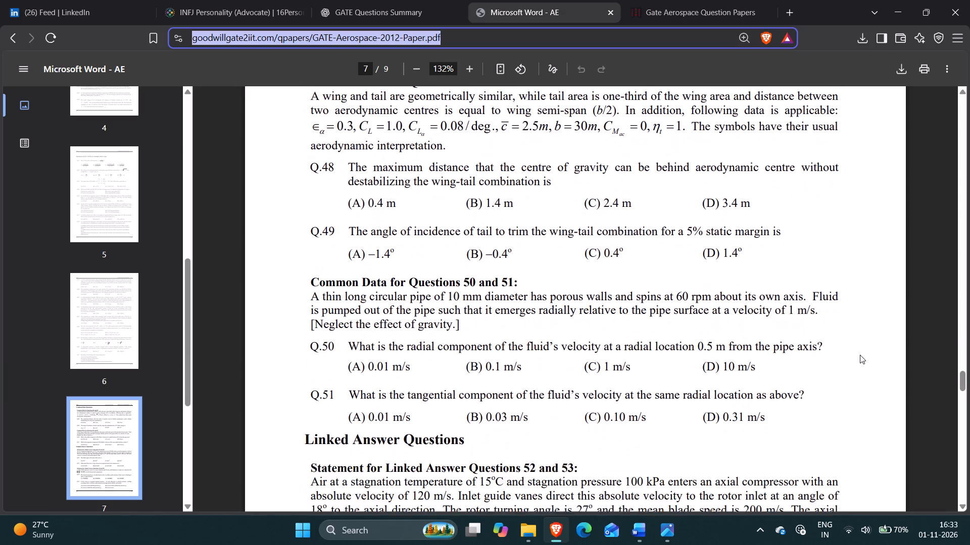
scroll(860, 355, down, 3)
scroll(650, 398, down, 2)
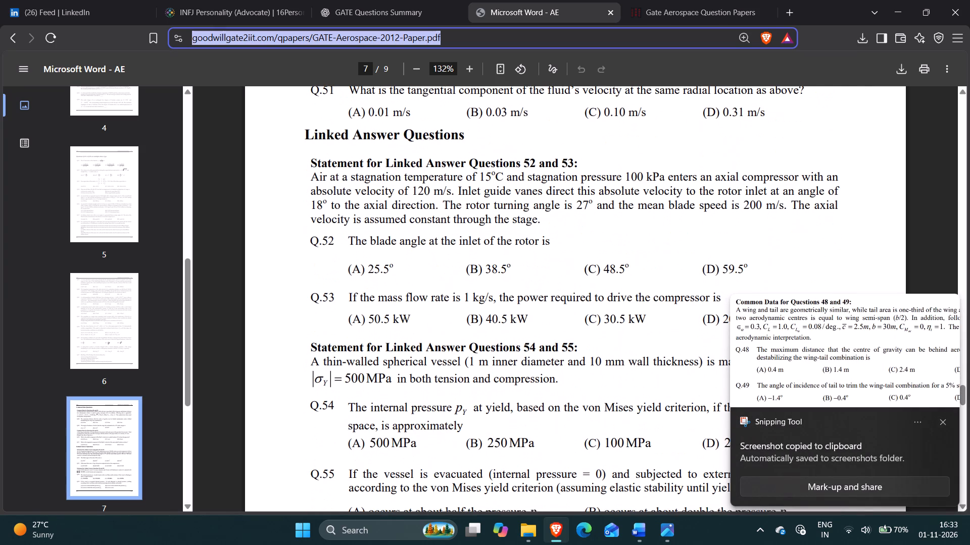
scroll(650, 398, down, 1)
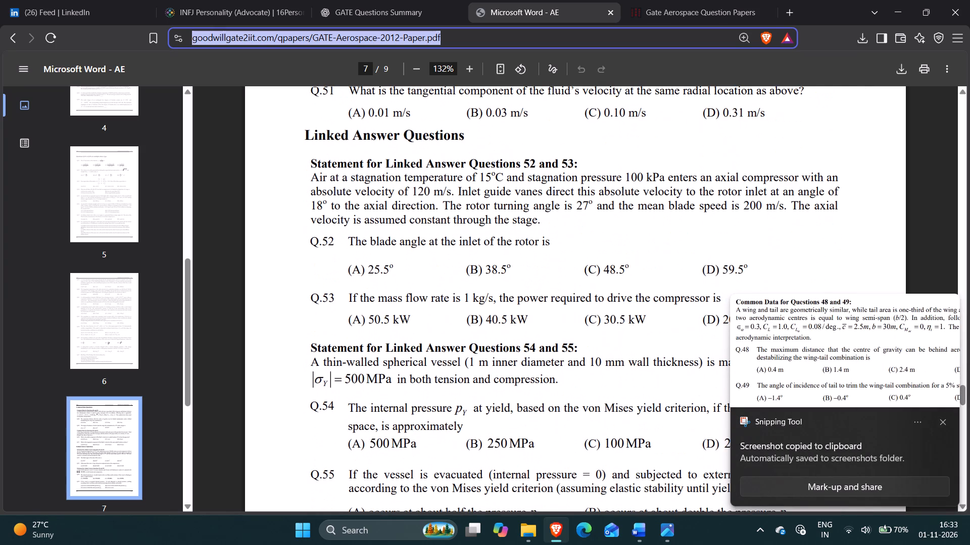
scroll(650, 398, down, 2)
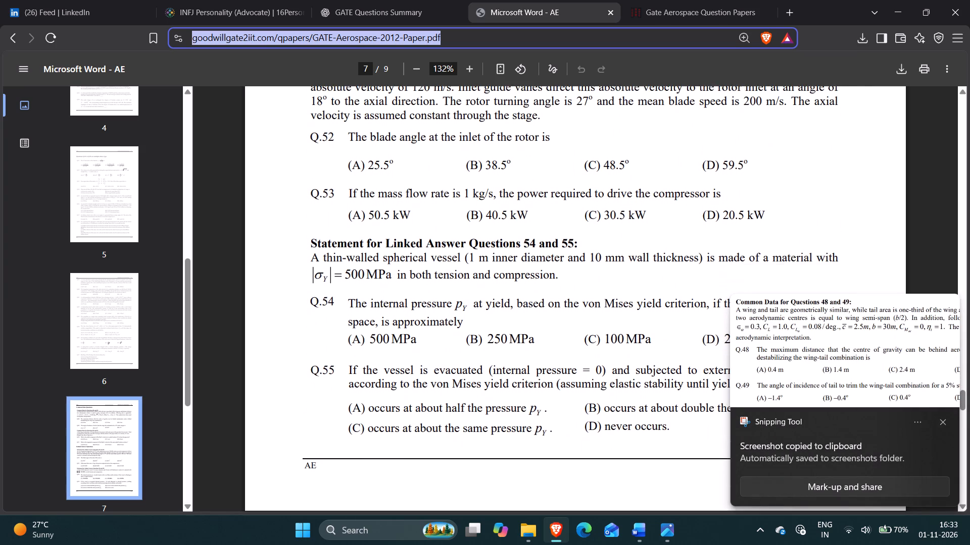
scroll(650, 398, down, 3)
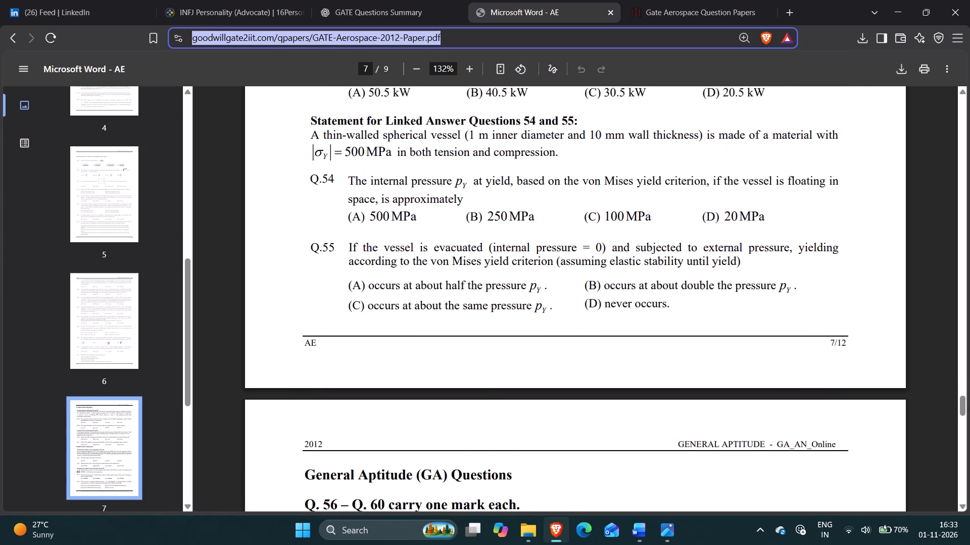
scroll(650, 398, down, 2)
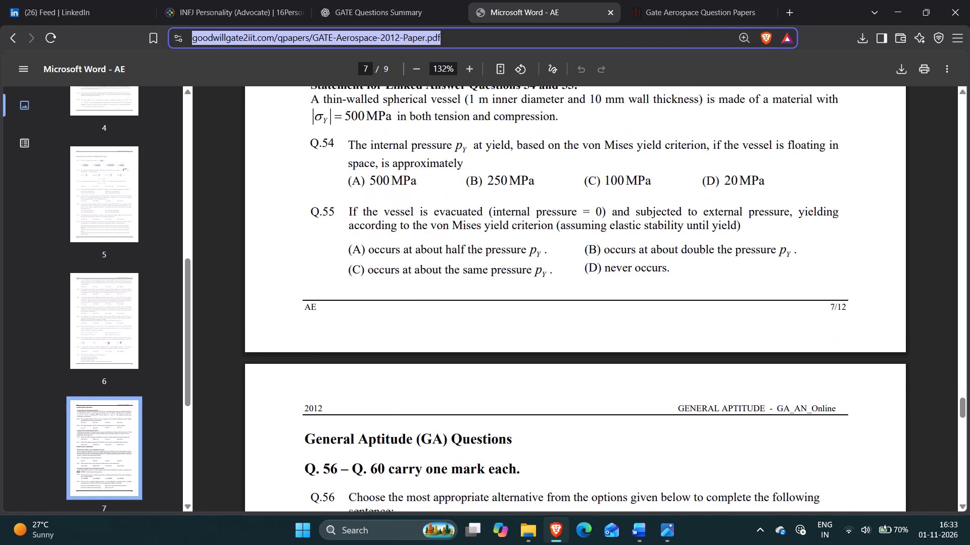
scroll(650, 398, down, 9)
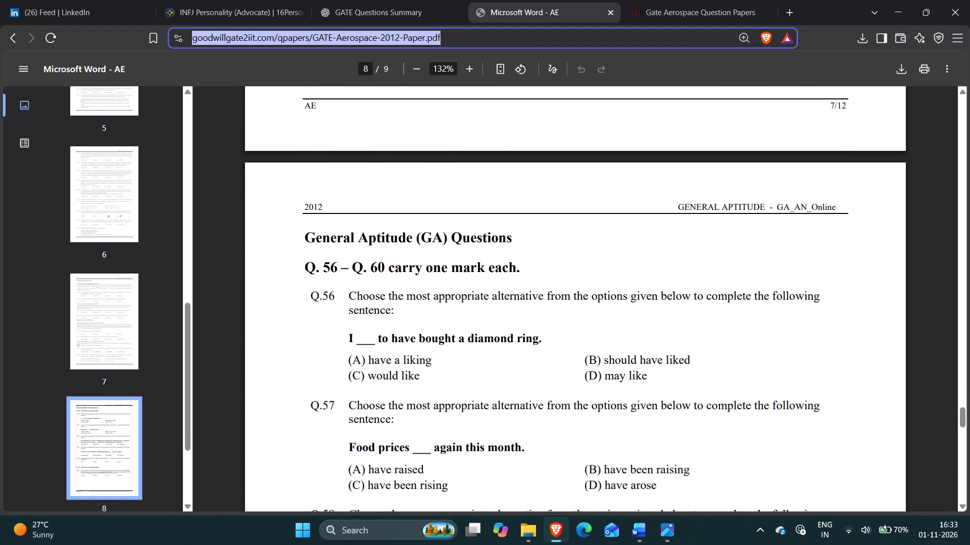
scroll(650, 398, down, 9)
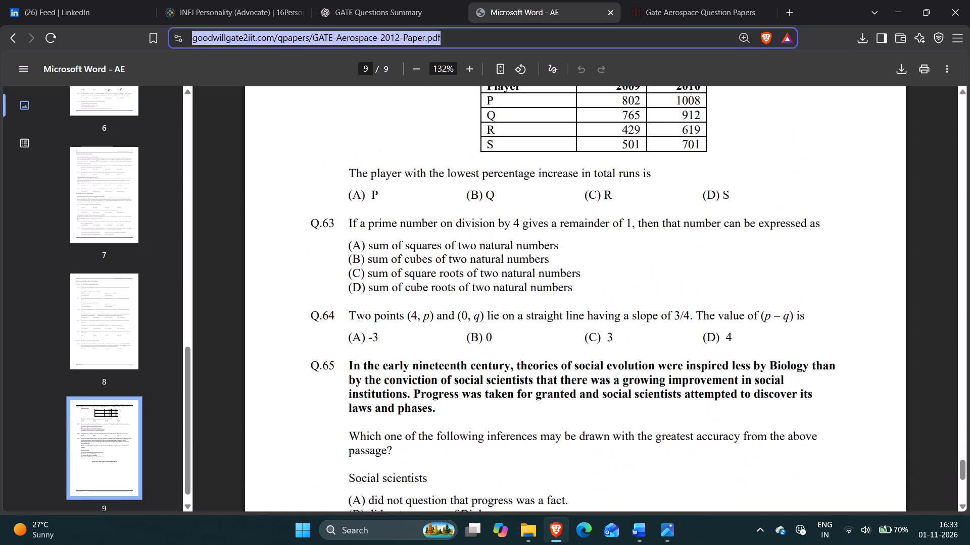
scroll(650, 398, down, 4)
scroll(650, 398, up, 8)
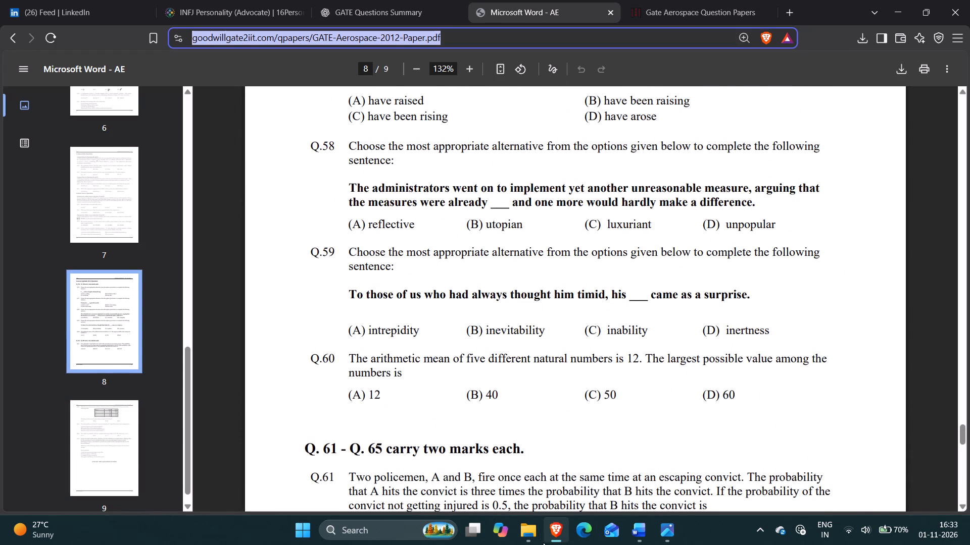
Check the captured images in the Screenshots folder and return to the 2012 paper.
click(577, 483)
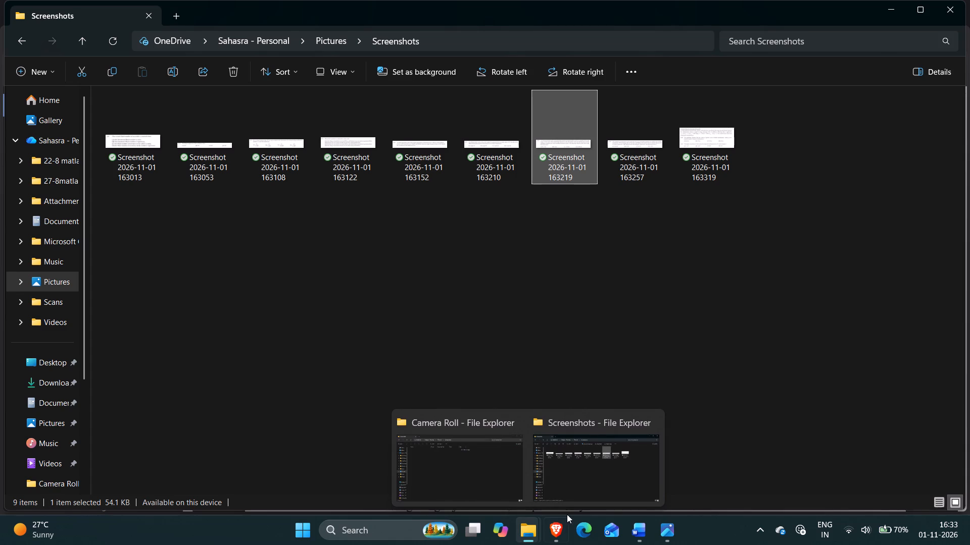
click(562, 538)
Look back through the 2012 paper from Q.60 on page 8 to Q.26 on page 4 for relevant questions not yet captured.
scroll(568, 371, up, 3)
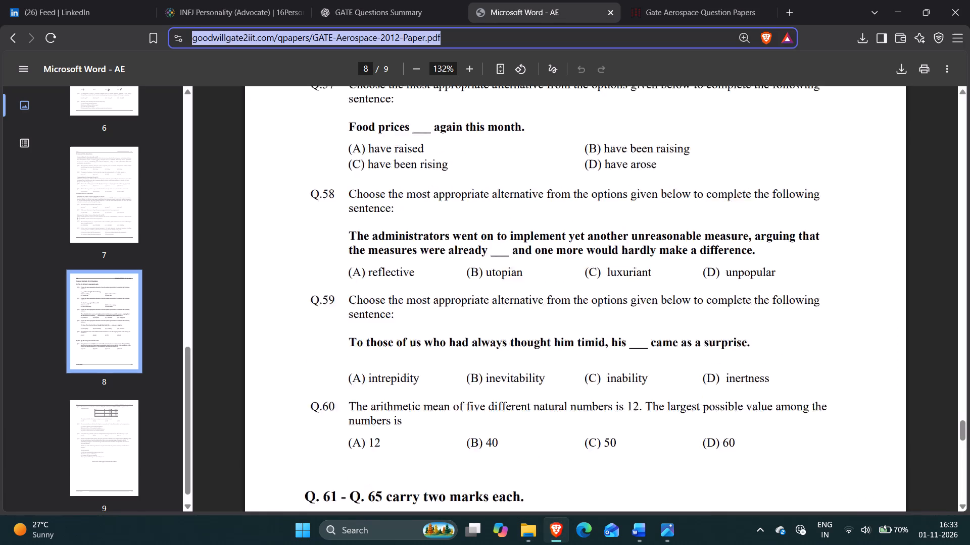
scroll(568, 371, up, 9)
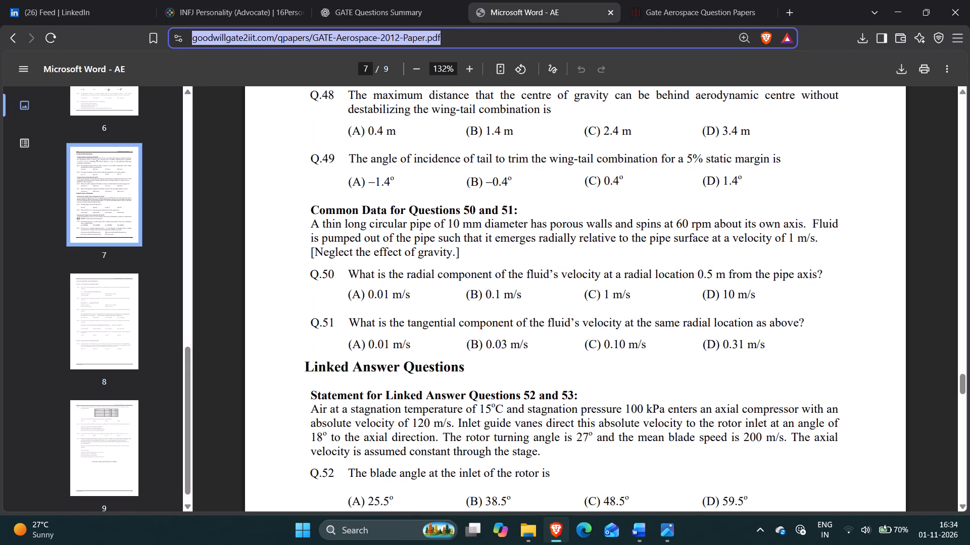
scroll(568, 371, up, 6)
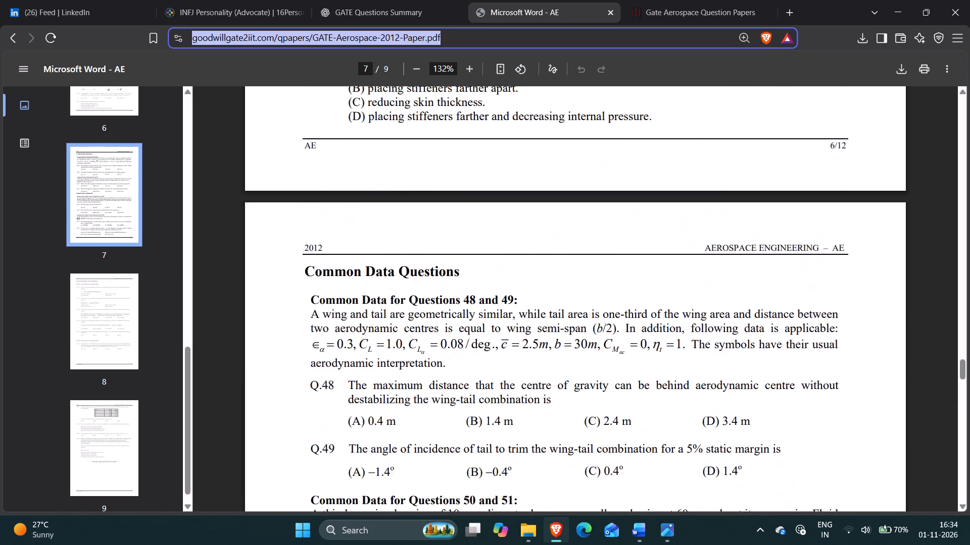
scroll(568, 371, up, 8)
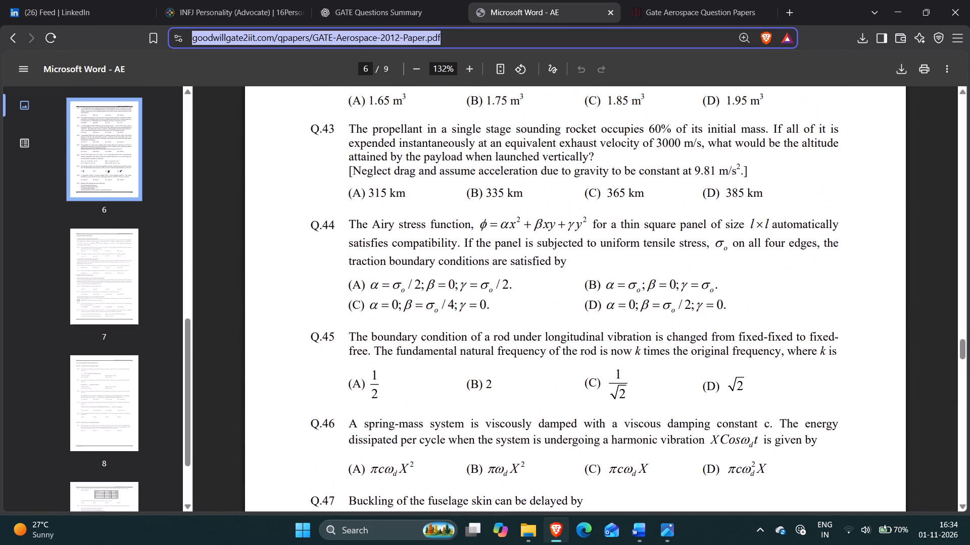
scroll(568, 371, up, 3)
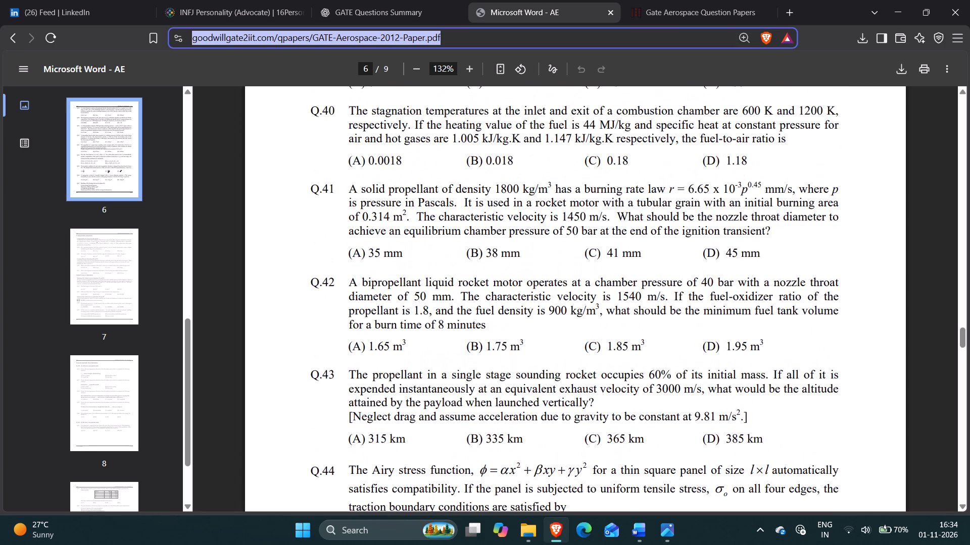
scroll(568, 371, up, 4)
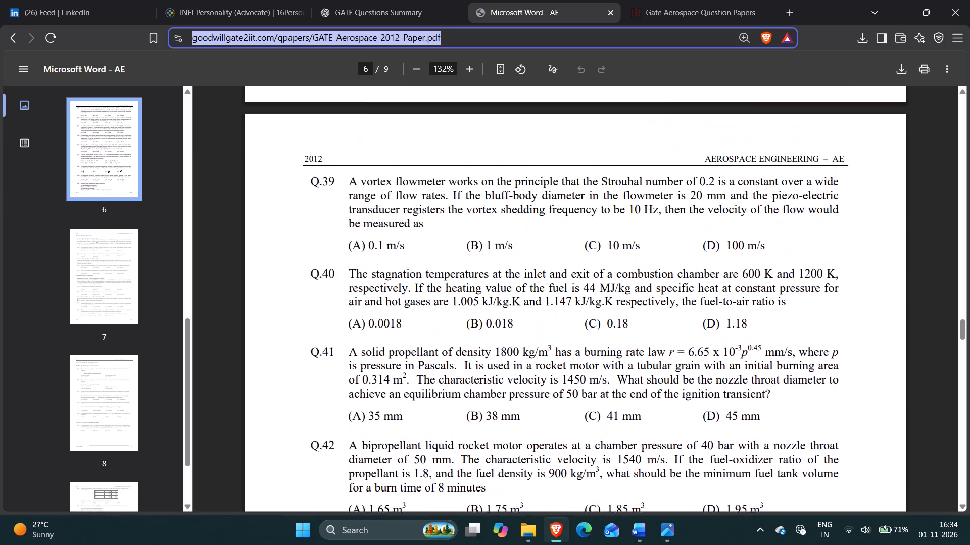
scroll(568, 371, up, 6)
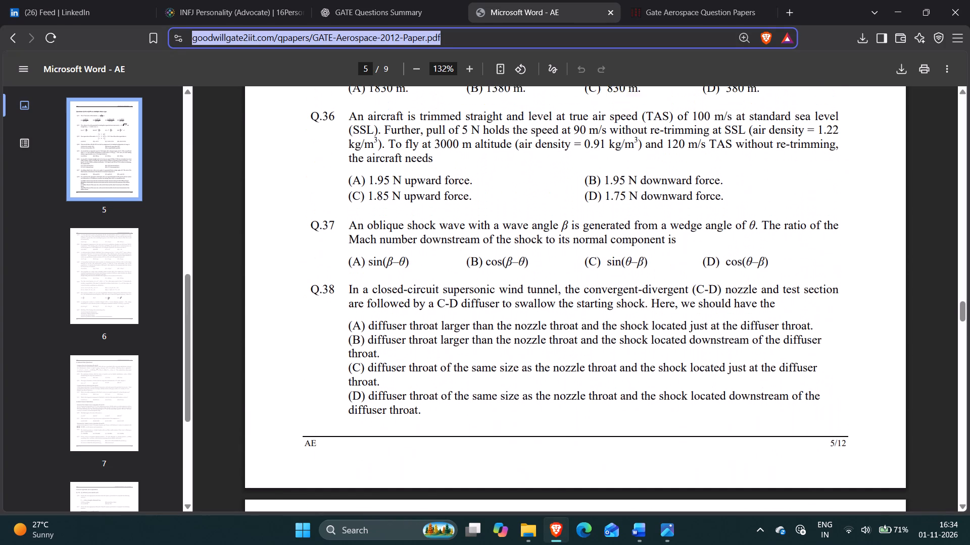
scroll(568, 371, up, 5)
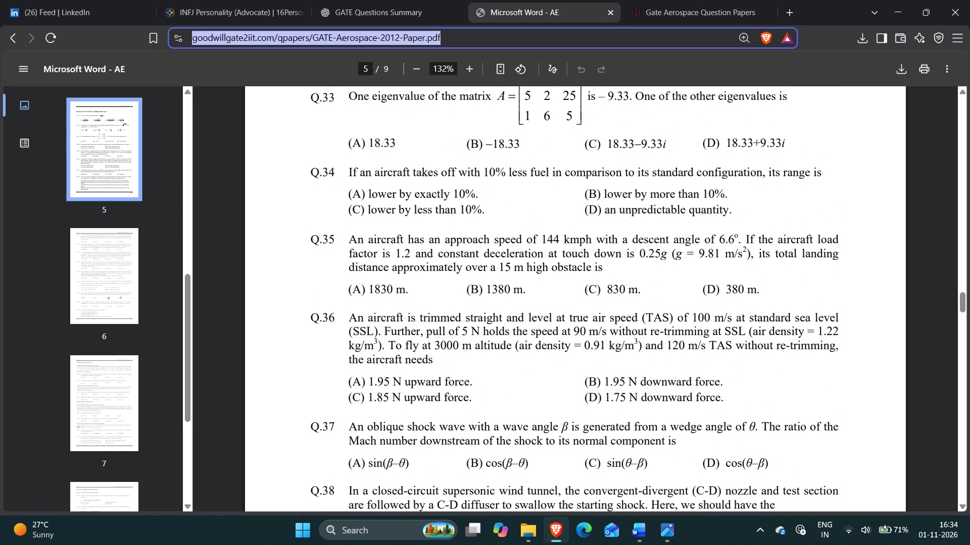
scroll(568, 371, up, 5)
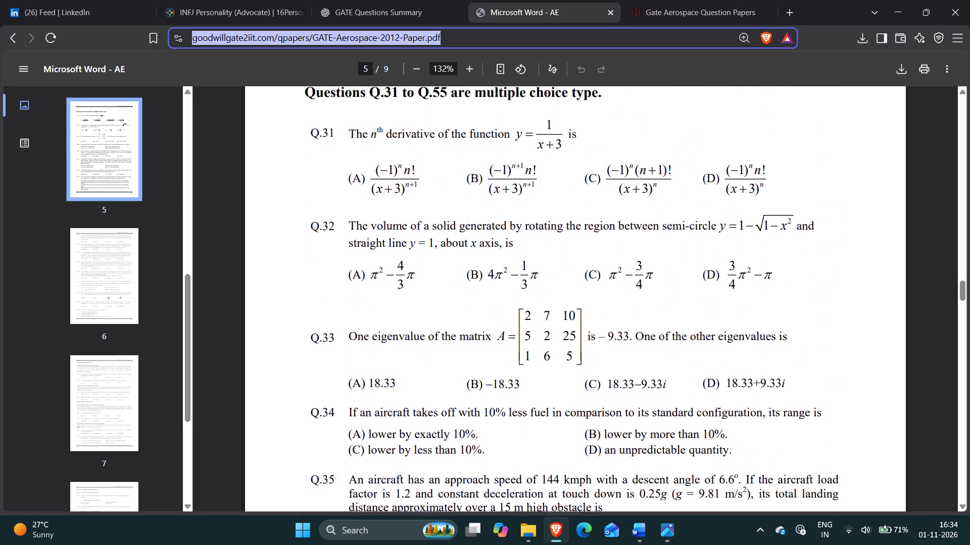
scroll(568, 371, up, 11)
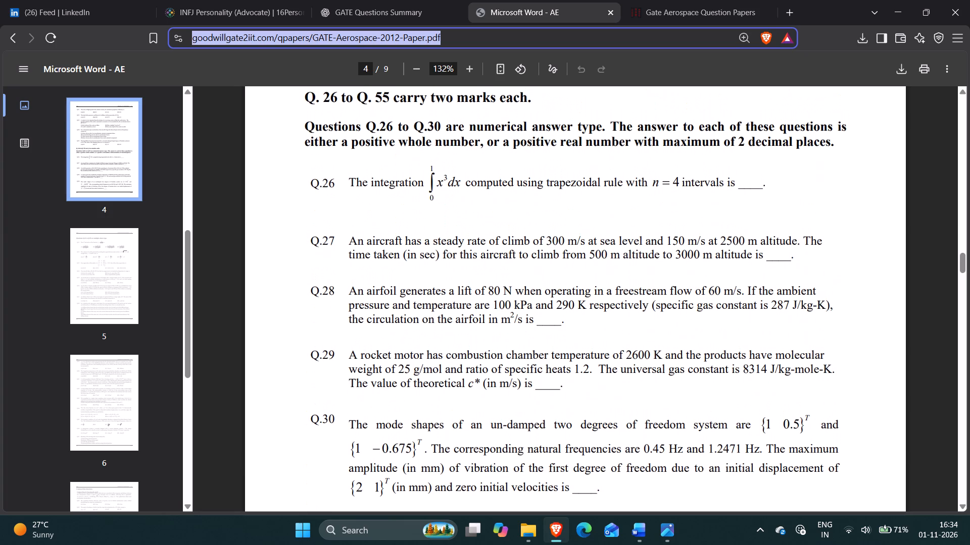
Review the first captured question images in the Screenshots folder, starting from the earliest one.
click(530, 538)
click(563, 470)
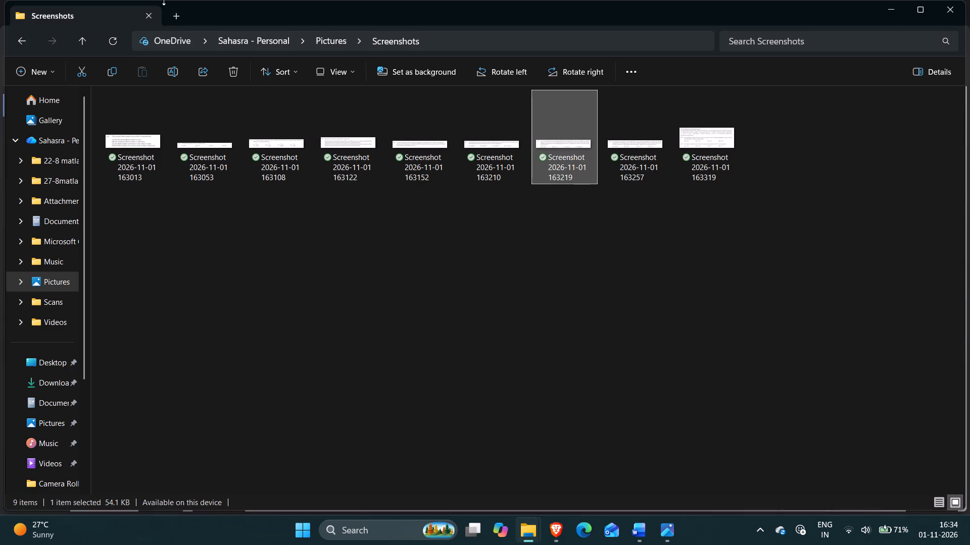
triple_click(108, 150)
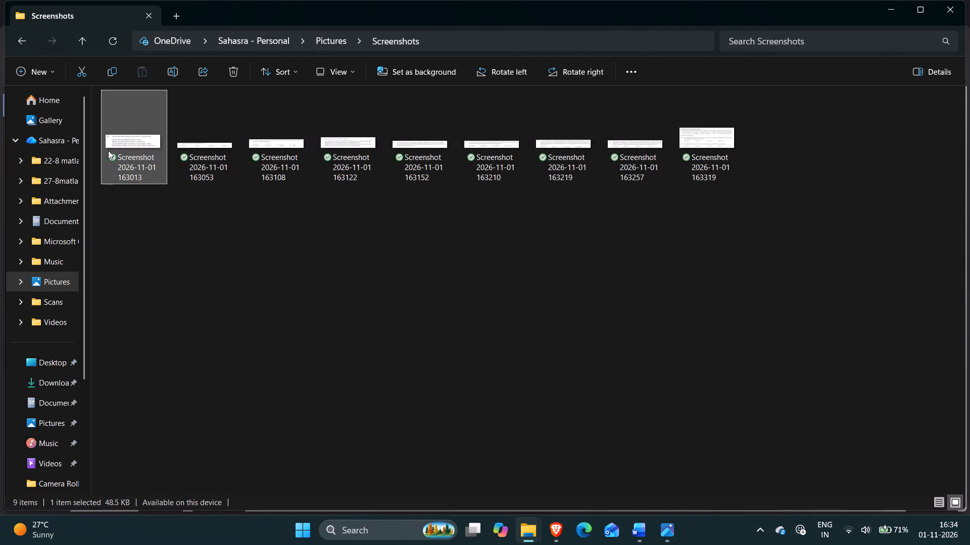
double_click(108, 150)
key(Right)
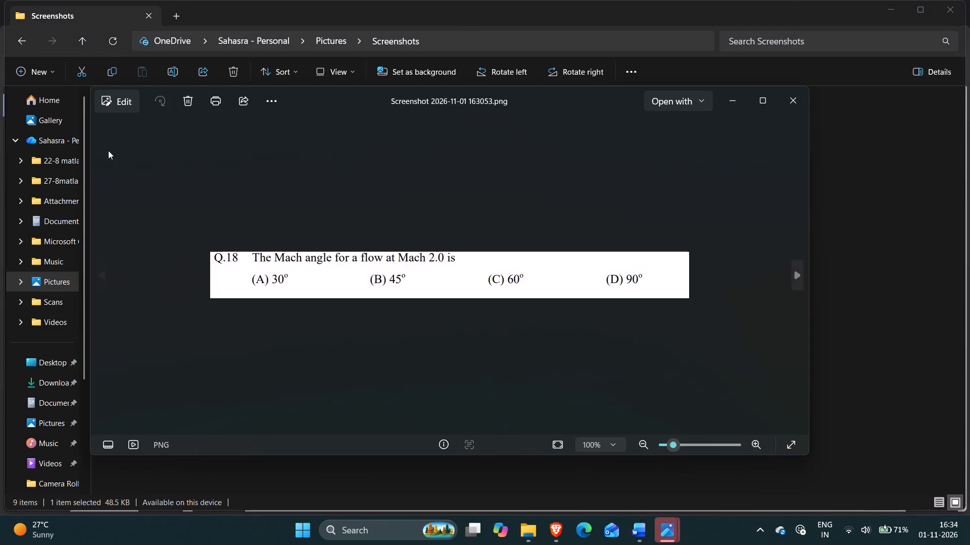
key(Right)
key(Right)
key(Right)
key(Left)
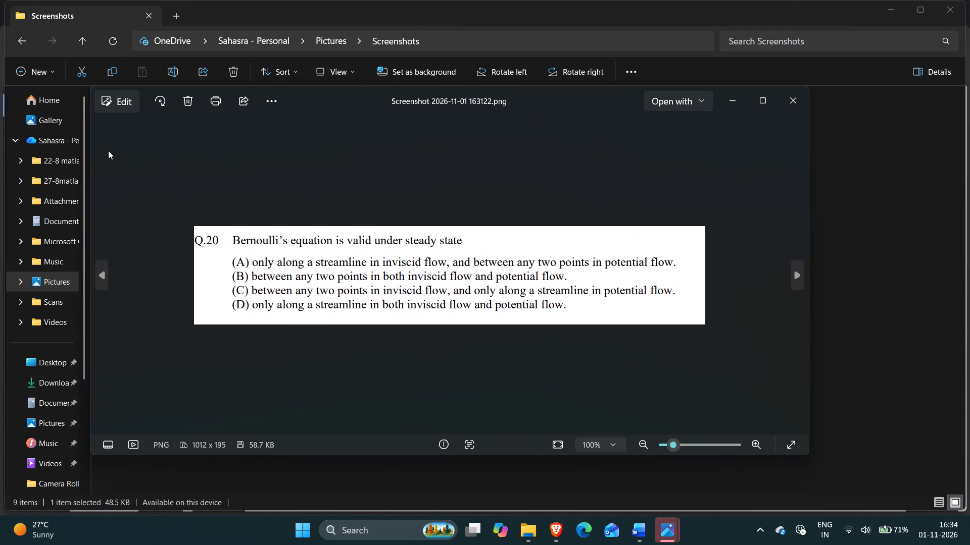
Look through Q.21 to Q.28 on page 4 of the 2012 paper for missed questions.
click(558, 526)
scroll(557, 452, up, 1)
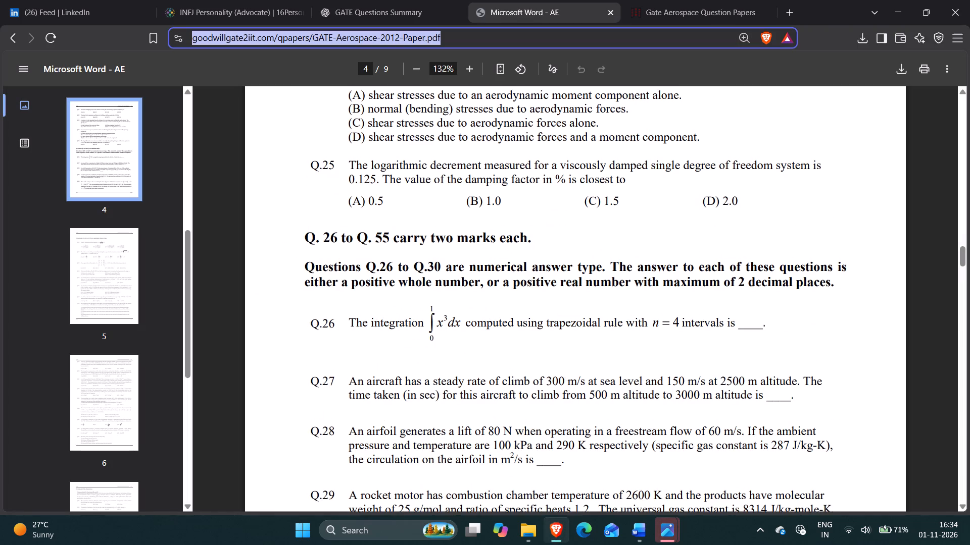
scroll(557, 452, up, 5)
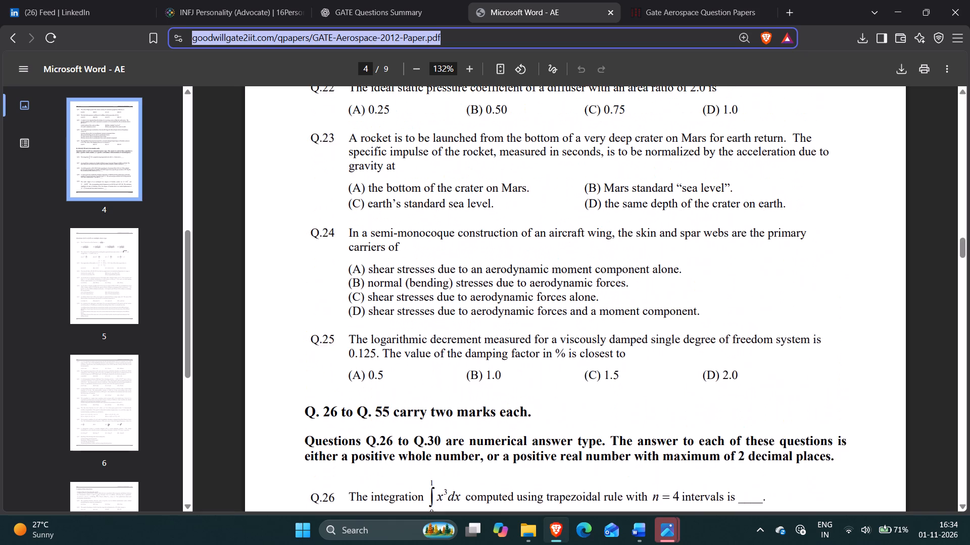
scroll(557, 452, up, 2)
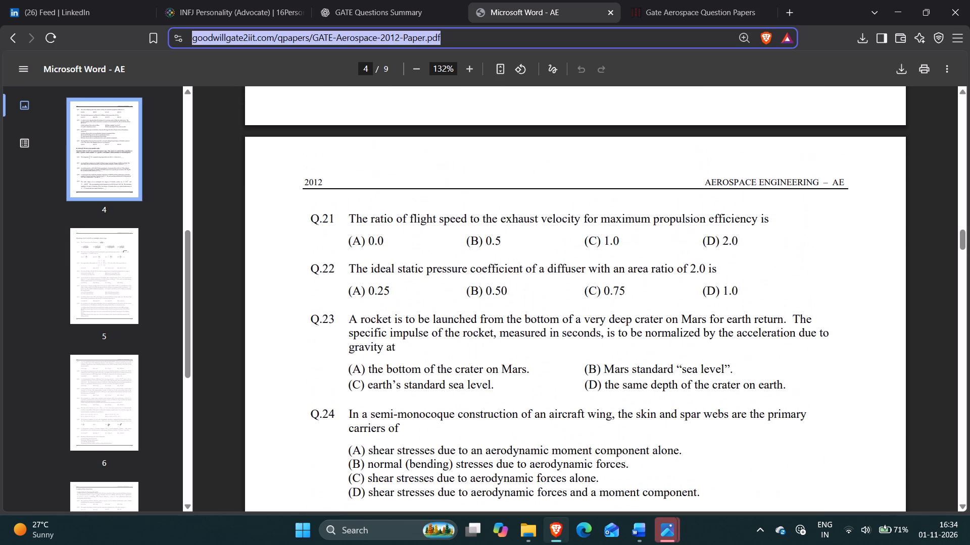
scroll(557, 452, up, 1)
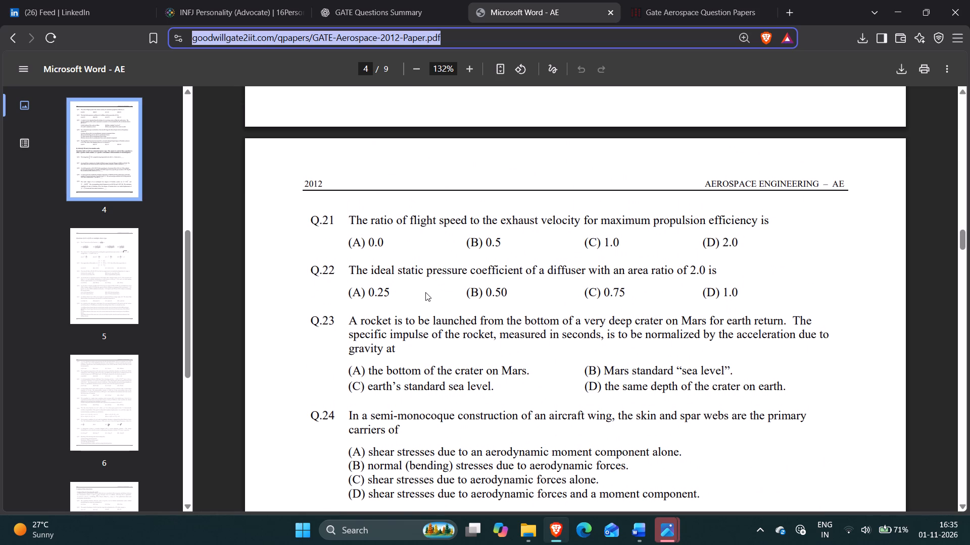
scroll(425, 292, up, 1)
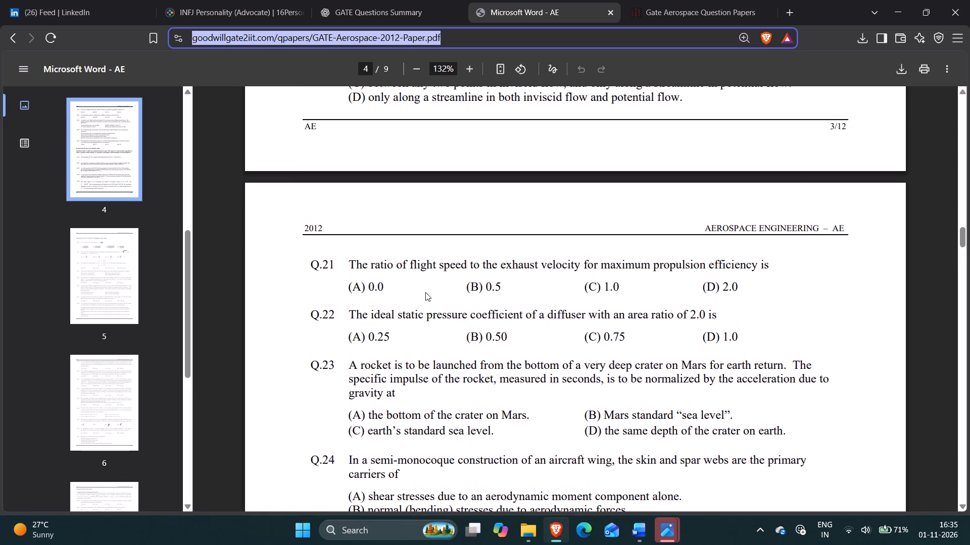
scroll(425, 292, up, 1)
Check the ChatGPT table of relevant 2012 questions against the ones already captured.
click(706, 0)
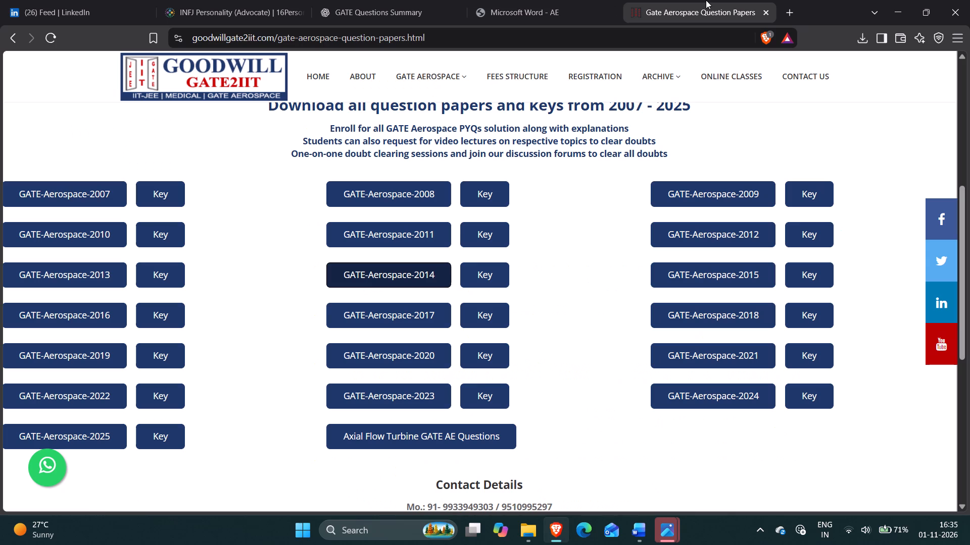
click(374, 0)
scroll(452, 279, down, 1)
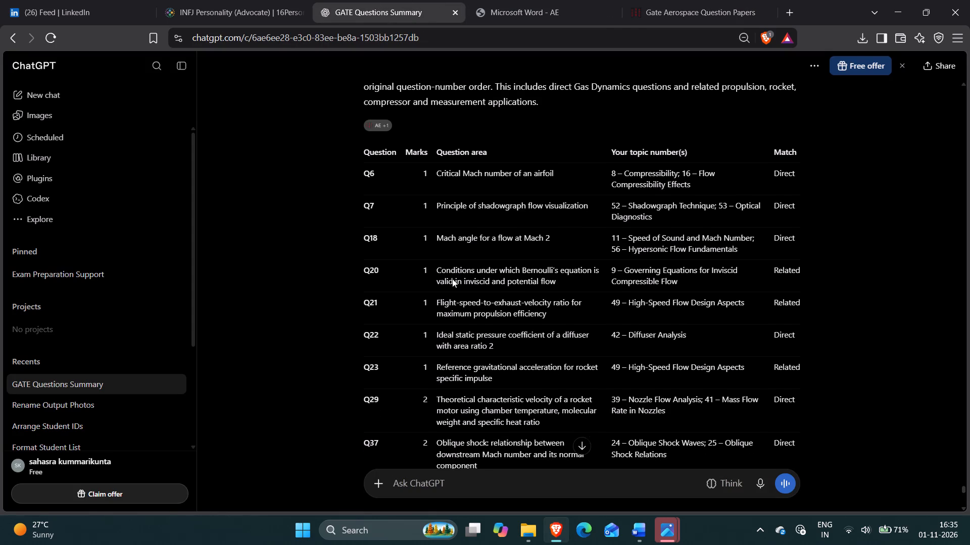
scroll(452, 279, down, 1)
On page 4 of the 2012 paper, take a screenshot of Q.29 on the rocket motor's theoretical c*.
click(557, 0)
scroll(546, 340, down, 1)
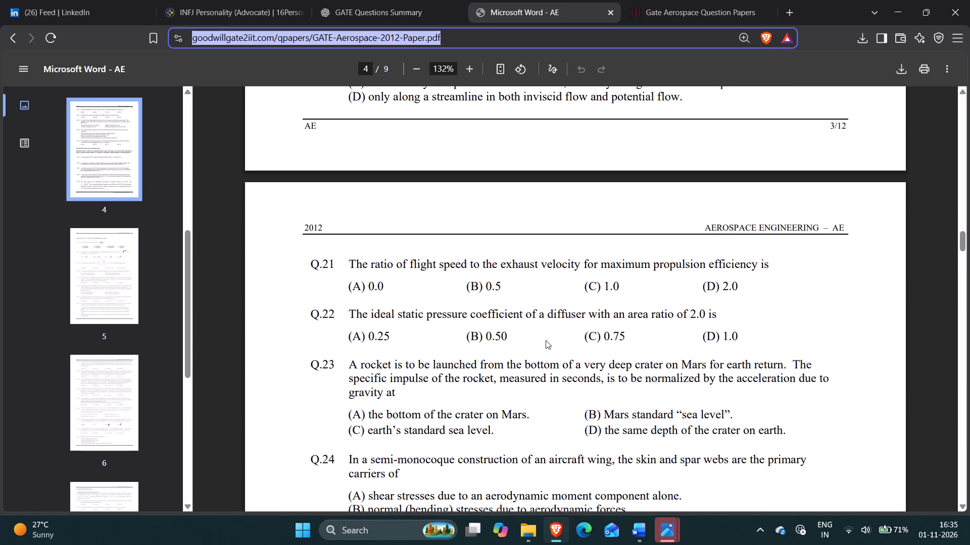
scroll(546, 340, down, 5)
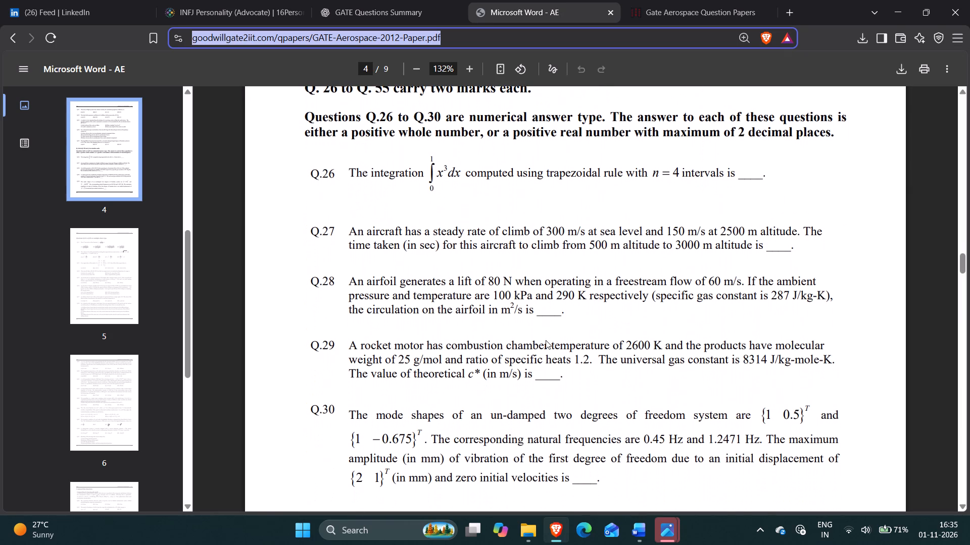
key(Print)
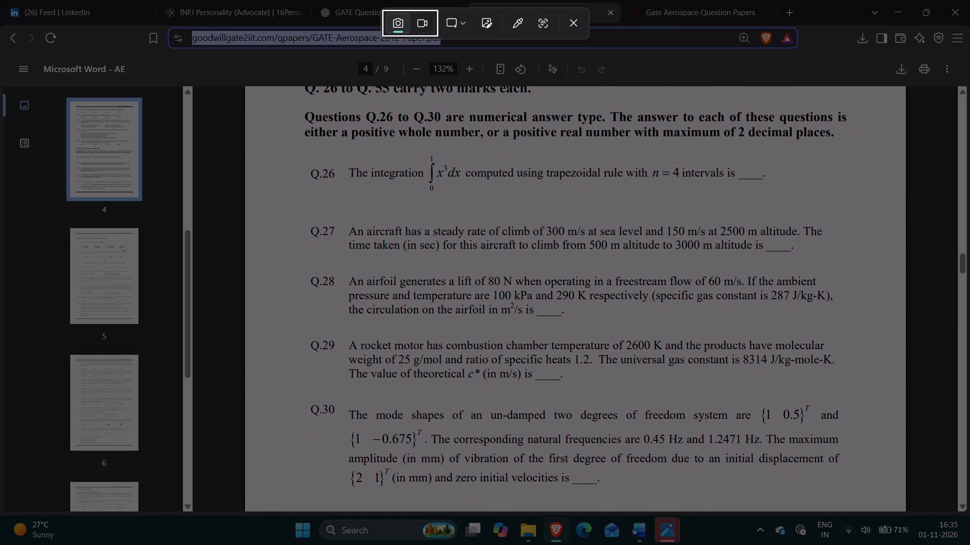
drag(304, 337, 851, 392)
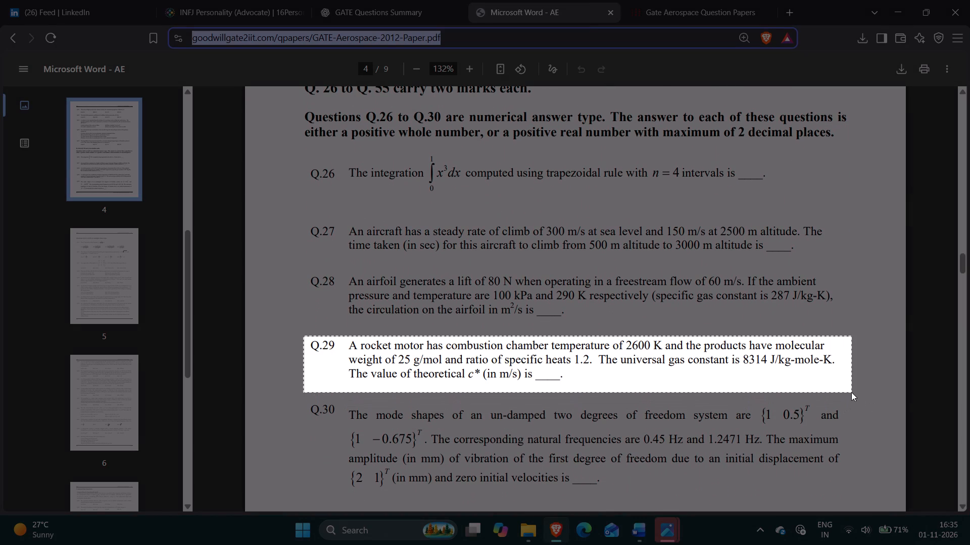
drag(851, 392, 847, 392)
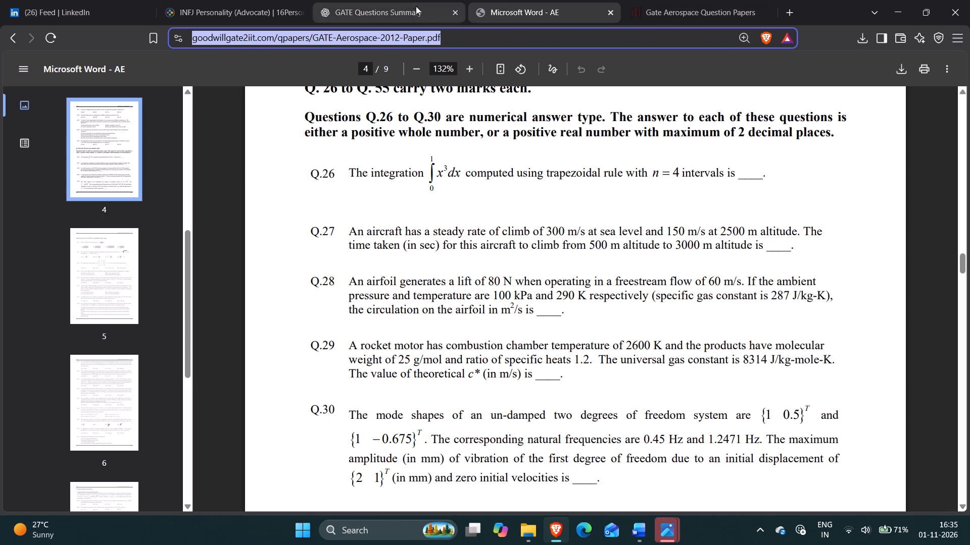
Check the Screenshots folder for the newly captured Q.29 image.
click(520, 533)
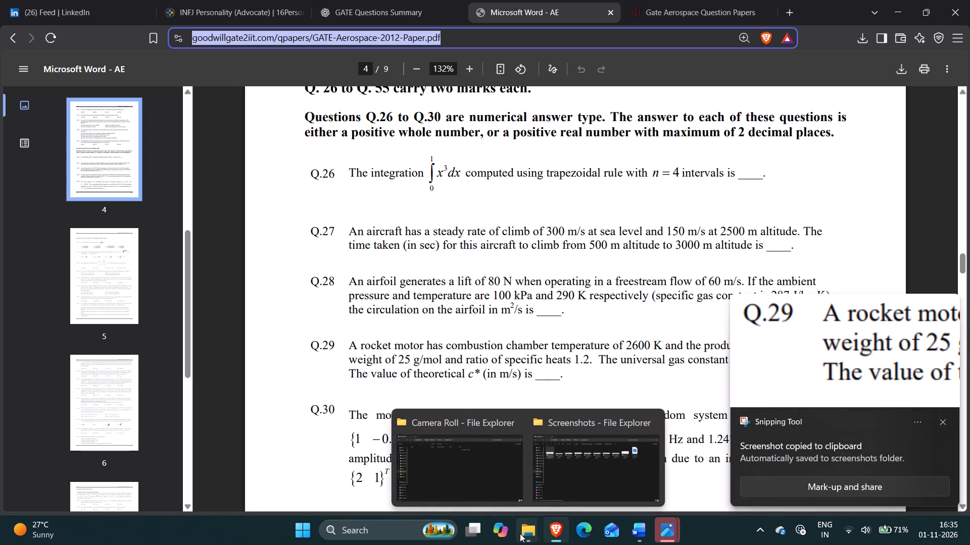
click(545, 492)
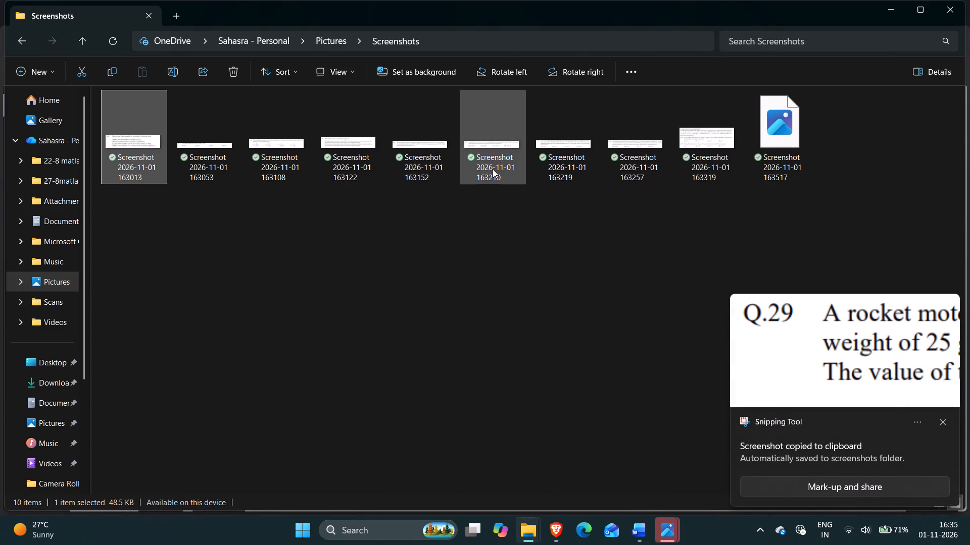
click(655, 270)
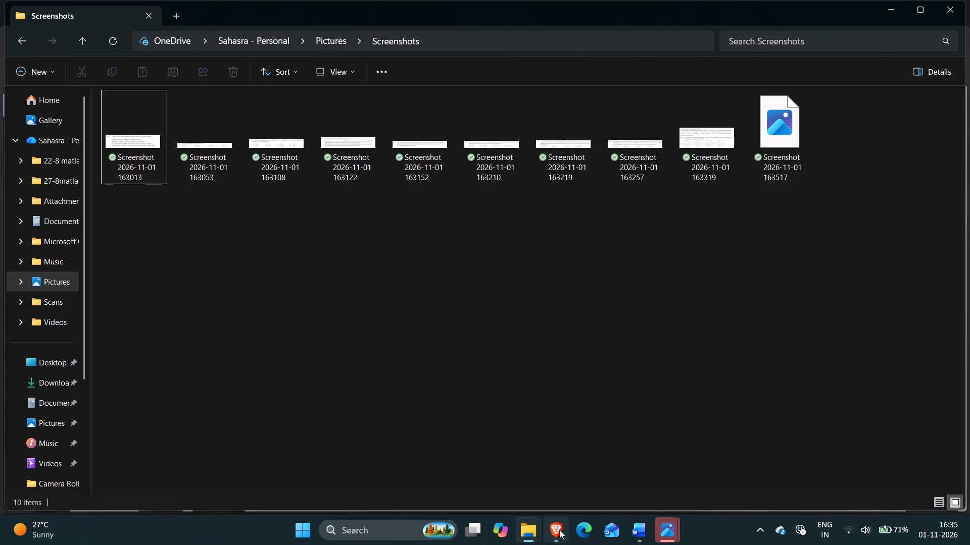
In the Word document, start inserting a picture at item 1 under the GATE AE 2012 heading.
click(643, 528)
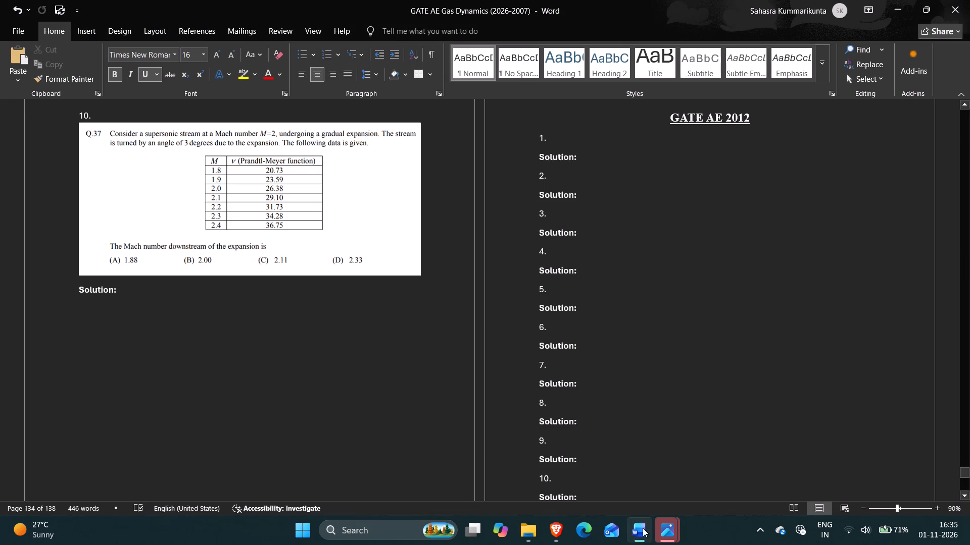
click(643, 528)
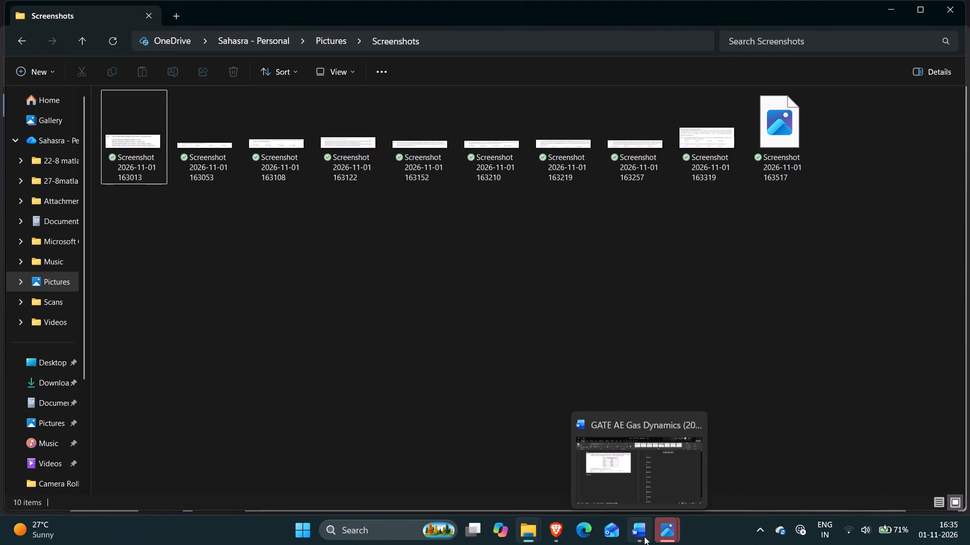
click(644, 536)
click(581, 139)
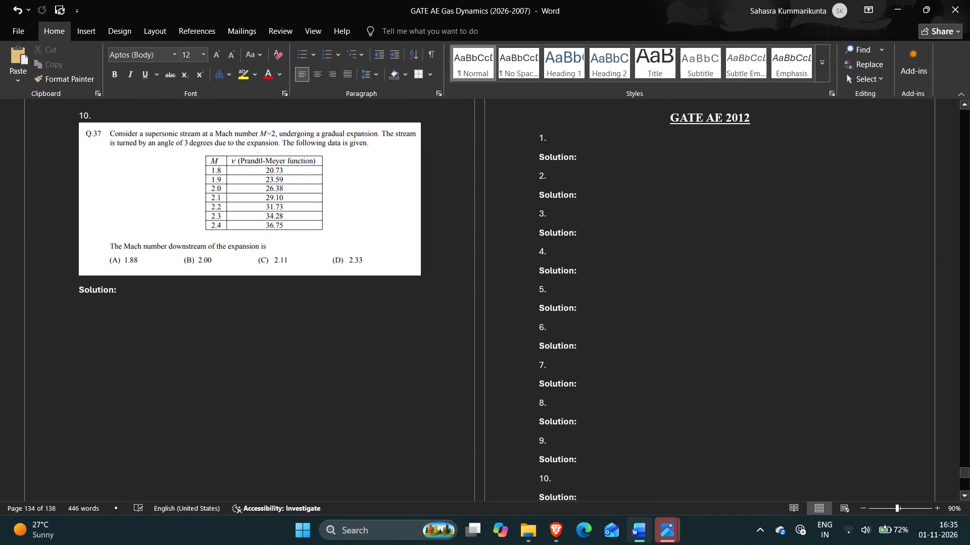
click(92, 23)
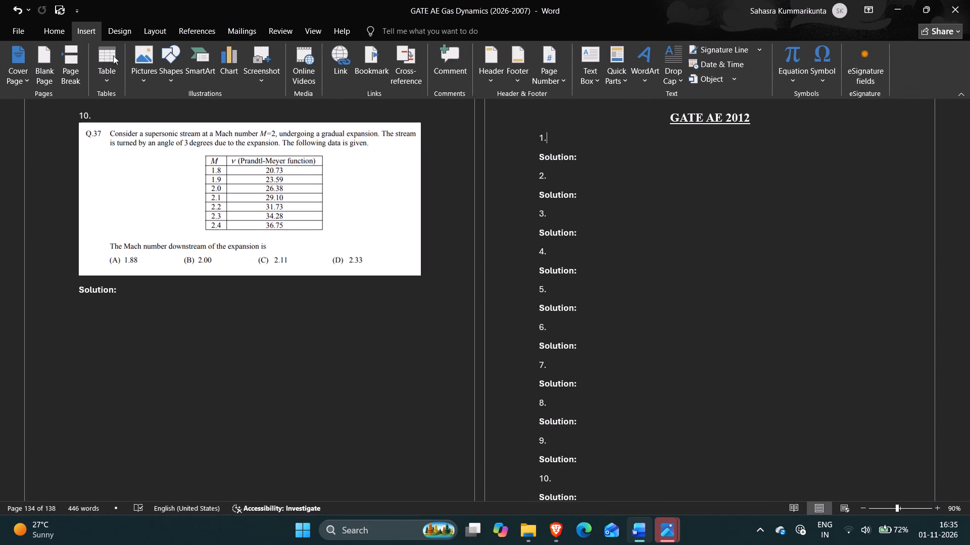